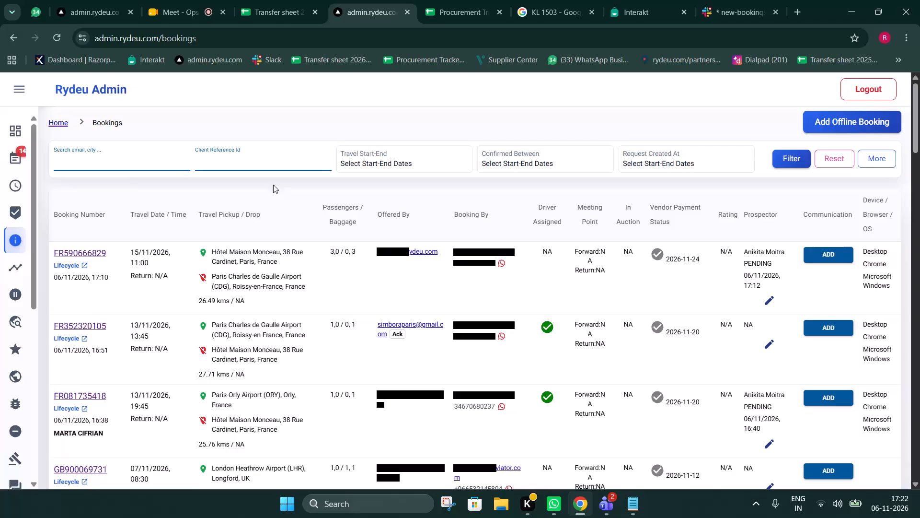
left_click(124, 166)
key("ctrl+v")
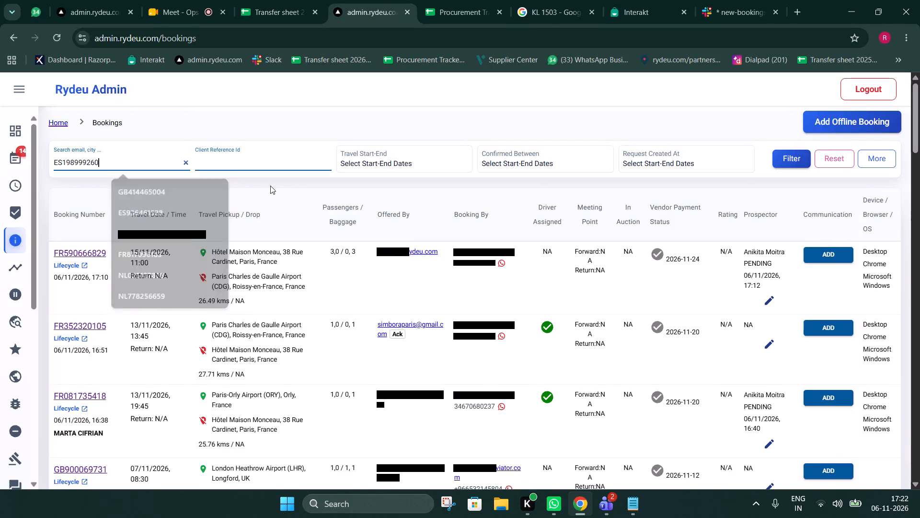
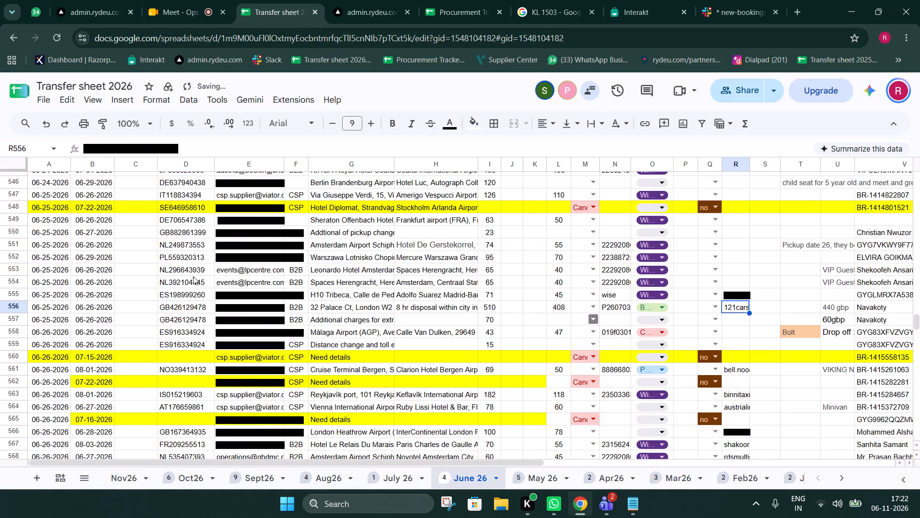
Copy the booking number in row 554 of the June 26 transfer sheet and switch to the Rydeu Admin bookings list.
left_click(193, 276)
left_click(192, 284)
key("ctrl+c")
left_click(356, 0)
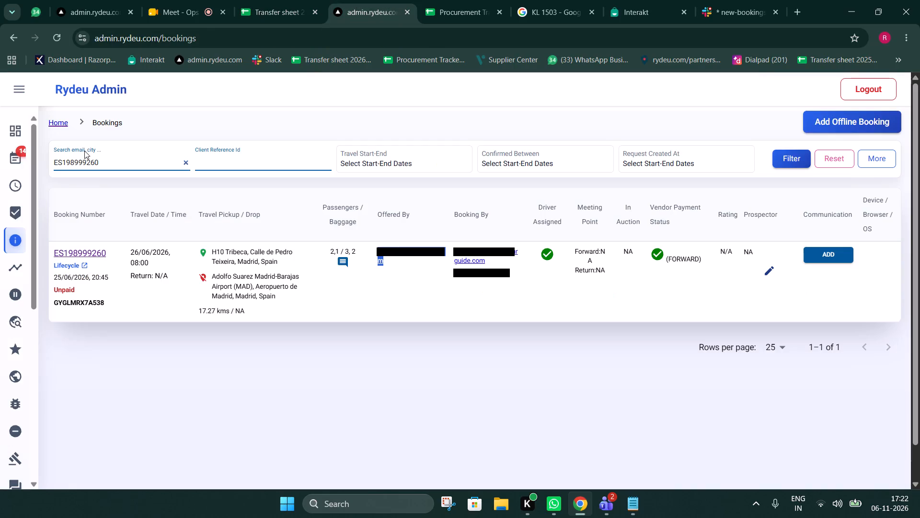
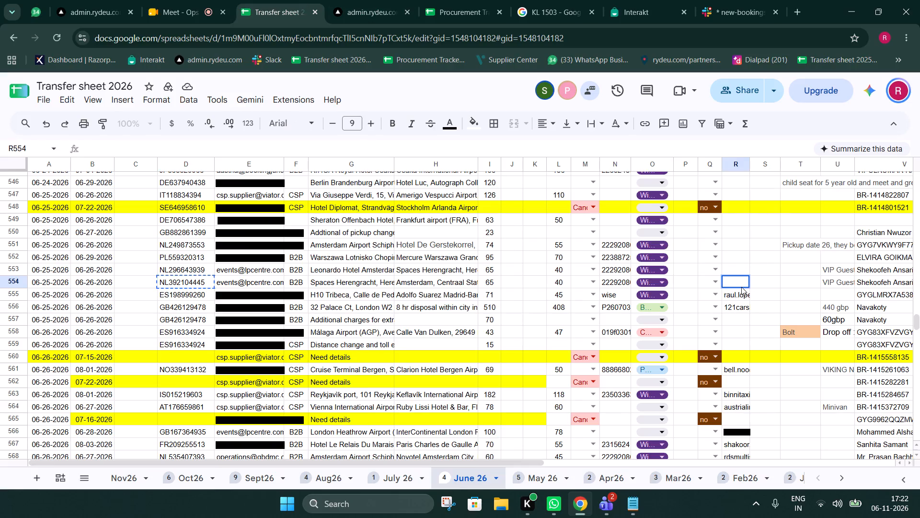
Paste the copied supplier contact into column R of rows 554 and 553 in the June 26 sheet.
key("ctrl+v")
left_click(740, 297)
double_click(735, 282)
key("ctrl+v")
left_click(737, 296)
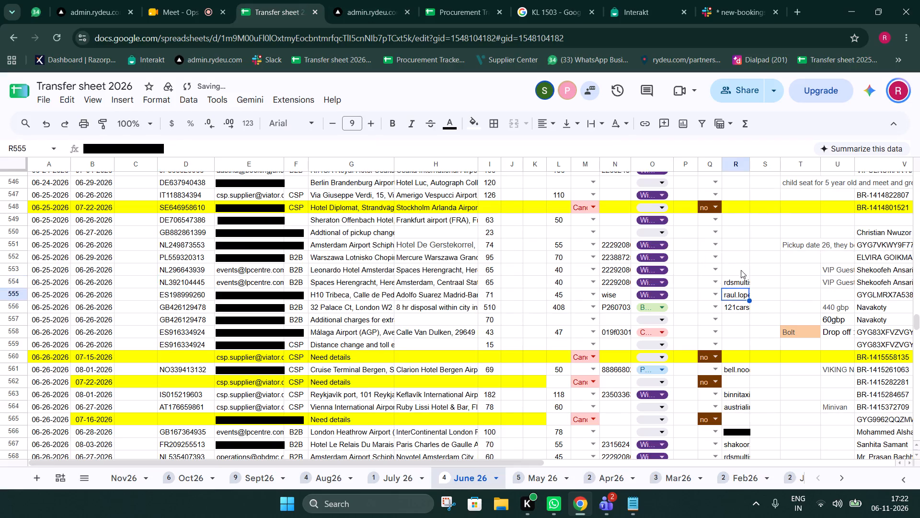
double_click(741, 272)
key("ctrl+v")
left_click(738, 288)
left_click(191, 267)
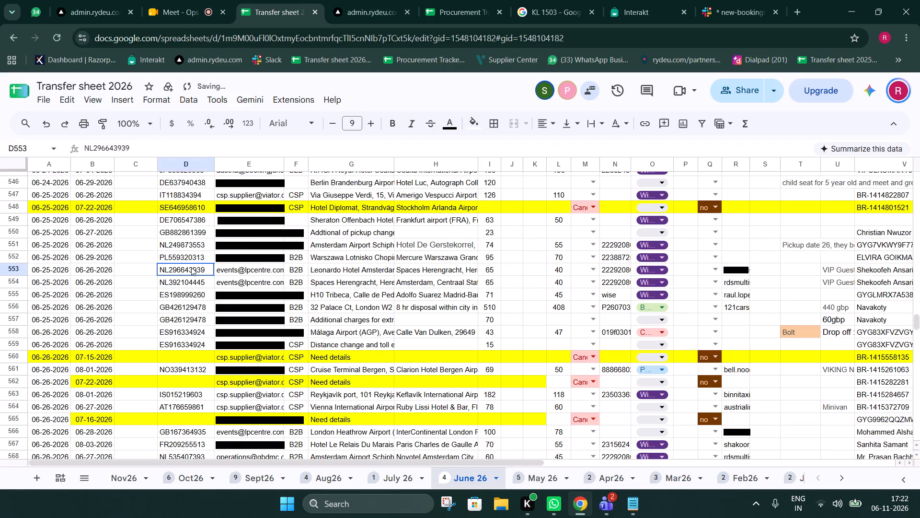
key("ctrl+c")
left_click(372, 0)
double_click(86, 170)
key("ctrl+v")
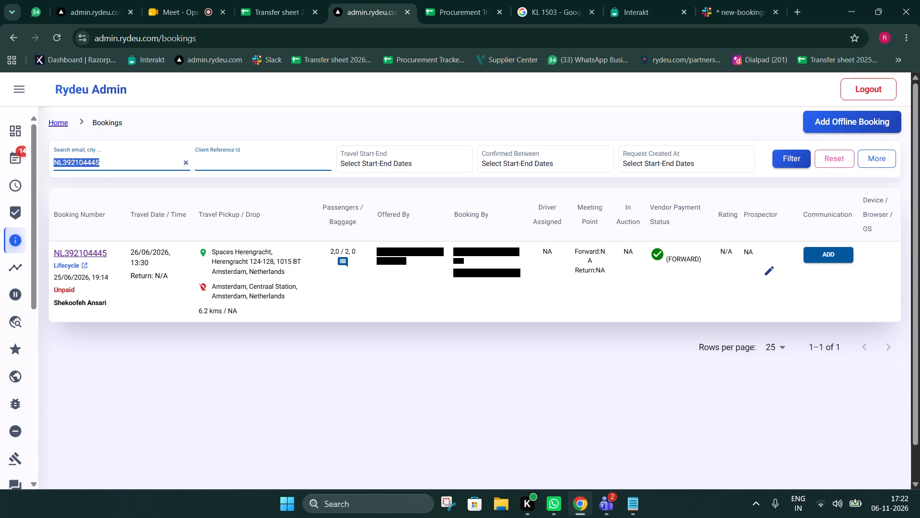
left_click(797, 156)
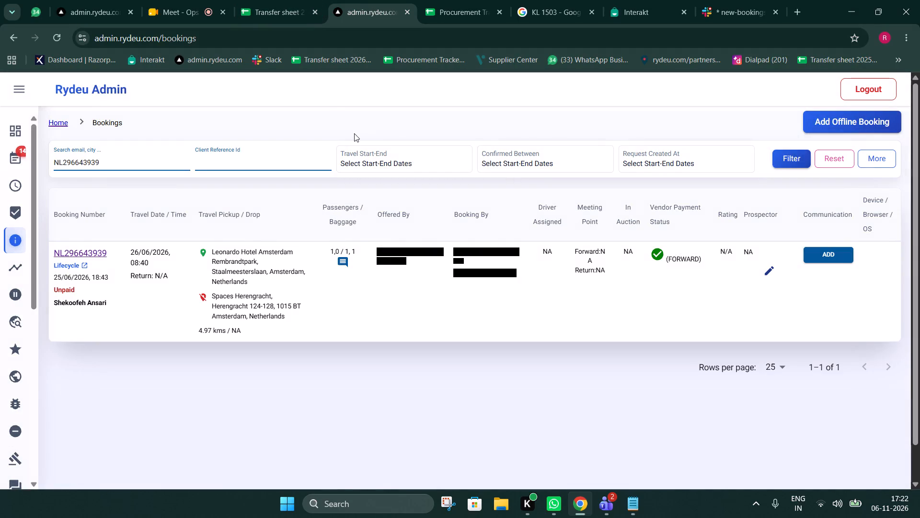
left_click(276, 0)
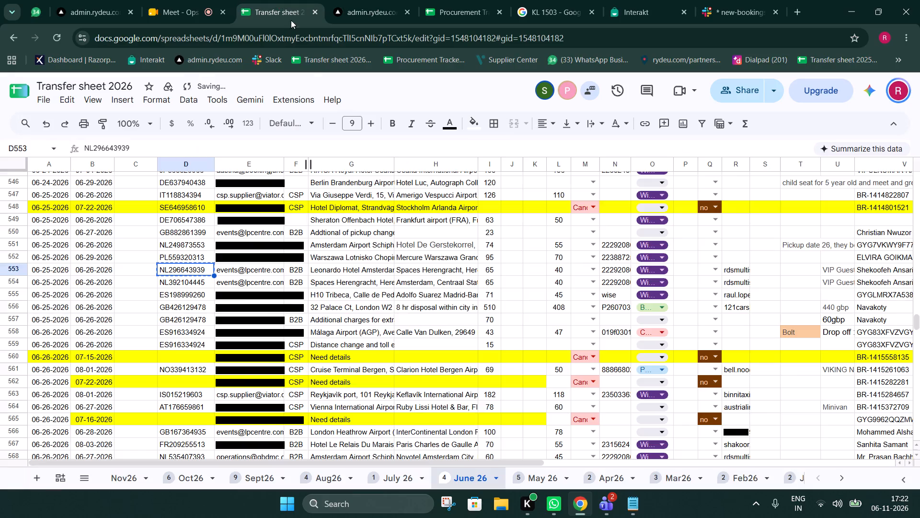
left_click(184, 254)
key("ctrl+c")
left_click(379, 0)
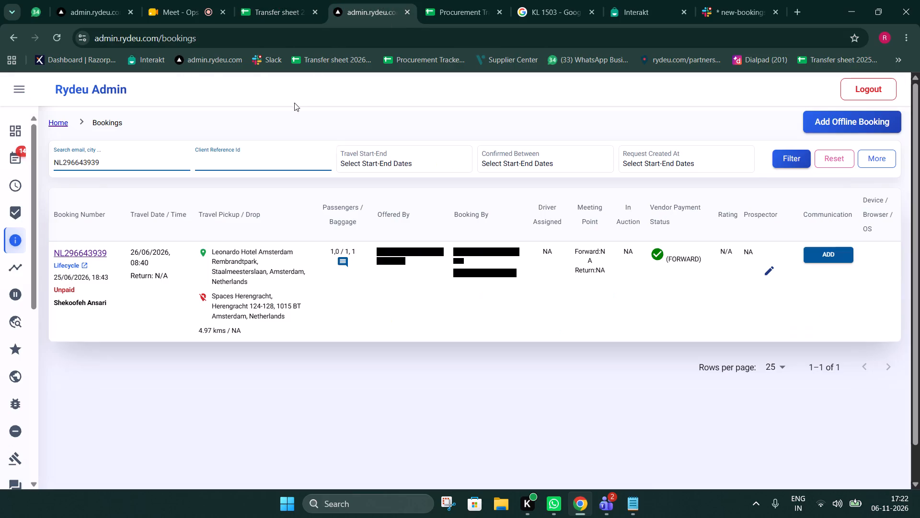
double_click(99, 164)
key("ctrl+v")
left_click(798, 157)
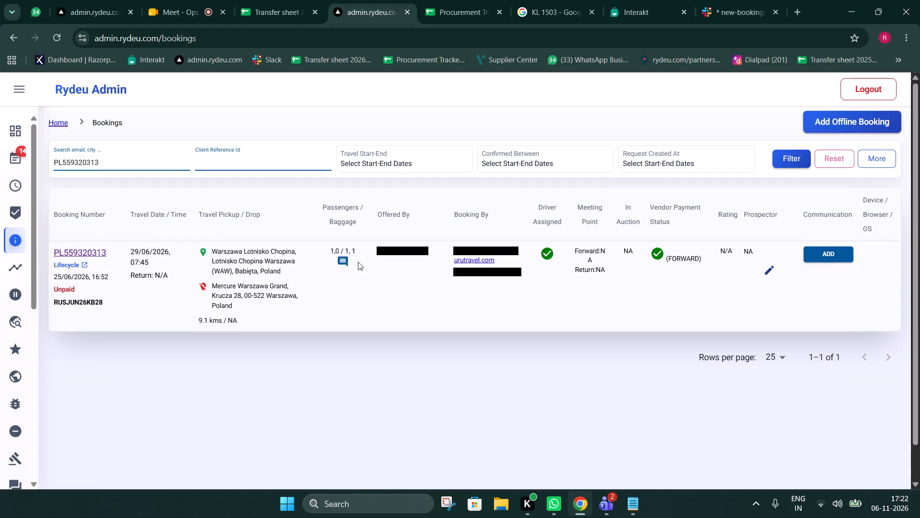
left_click_drag(375, 260, 437, 260)
key("ctrl+c")
left_click(311, 0)
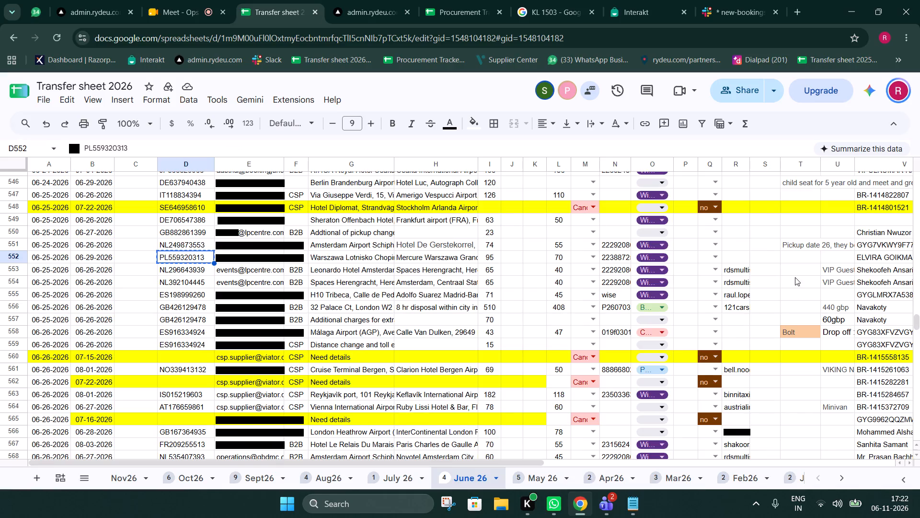
double_click(726, 261)
key("ctrl+v")
left_click(765, 279)
left_click(771, 299)
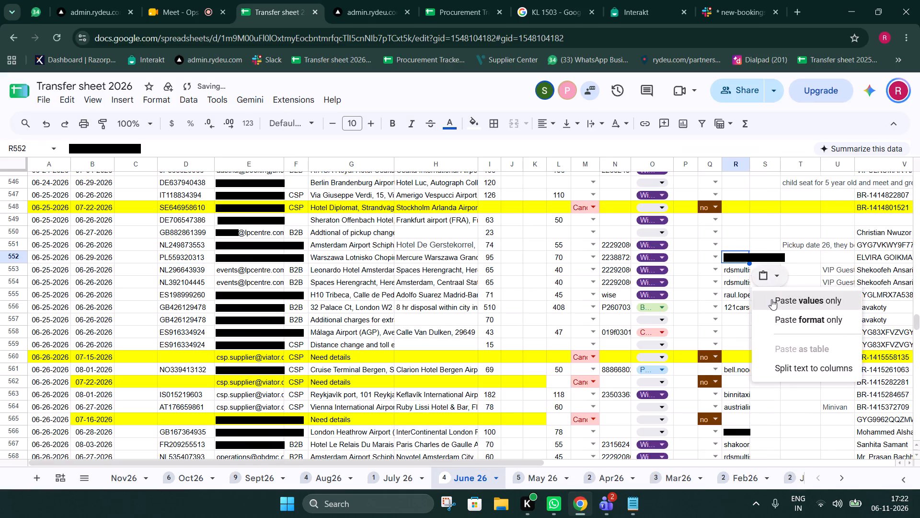
left_click(203, 249)
key("ctrl+c")
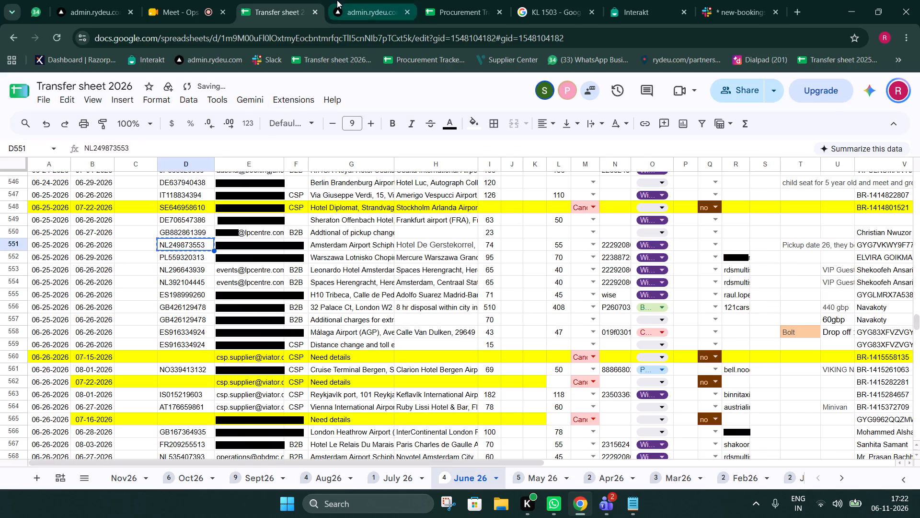
left_click(337, 0)
double_click(99, 160)
key("ctrl+v")
left_click(800, 158)
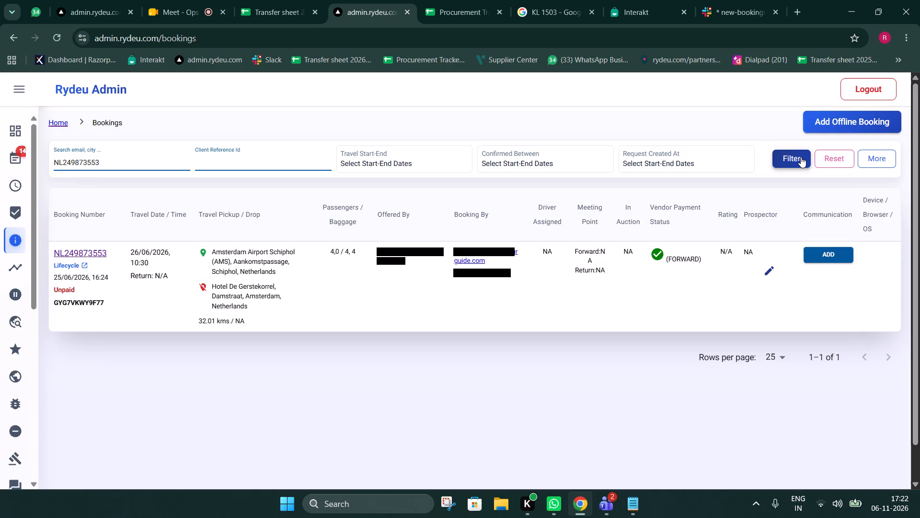
Back in the transfer sheet, copy the supplier contact already entered for the Amsterdam bookings below into column R of row 551.
left_click(287, 0)
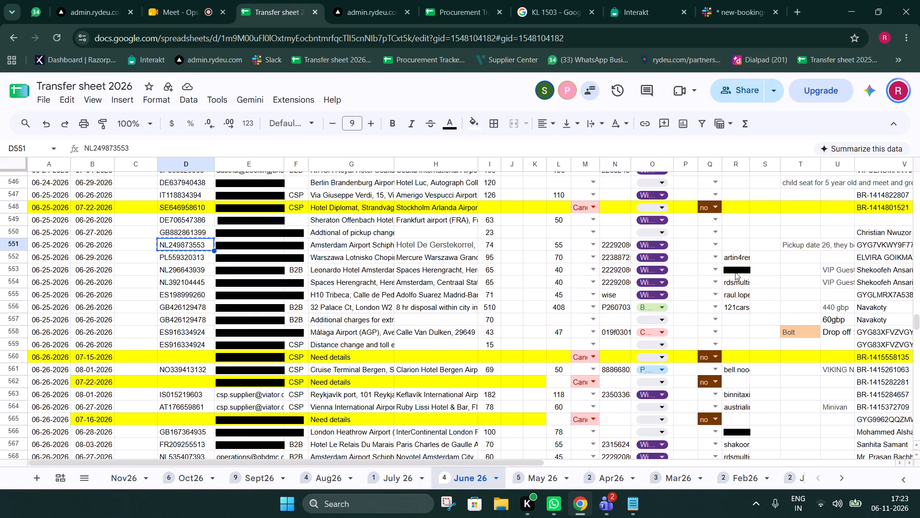
left_click(738, 276)
key("ctrl+c")
left_click(738, 247)
key("ctrl+v")
left_click(737, 257)
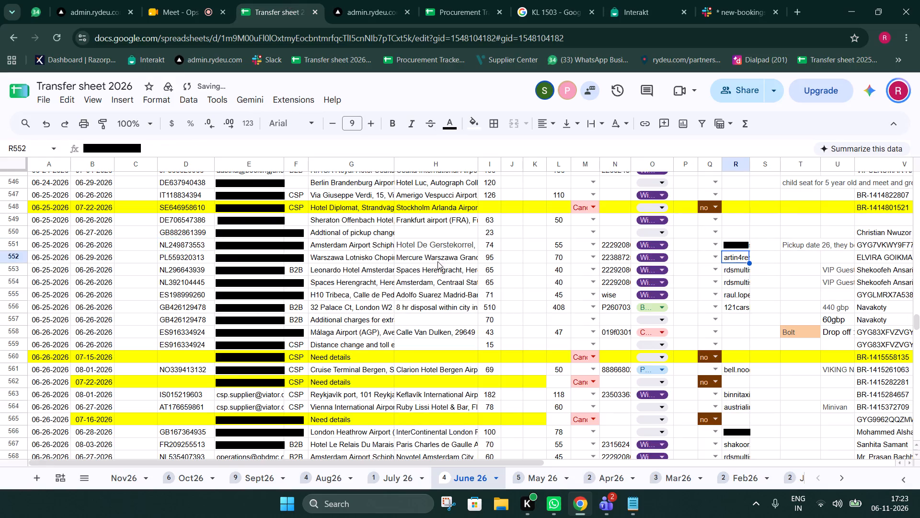
Copy the booking number in row 549 of the June 26 transfer sheet and switch to the Rydeu admin bookings page.
left_click(195, 221)
key("ctrl+c")
left_click(370, 0)
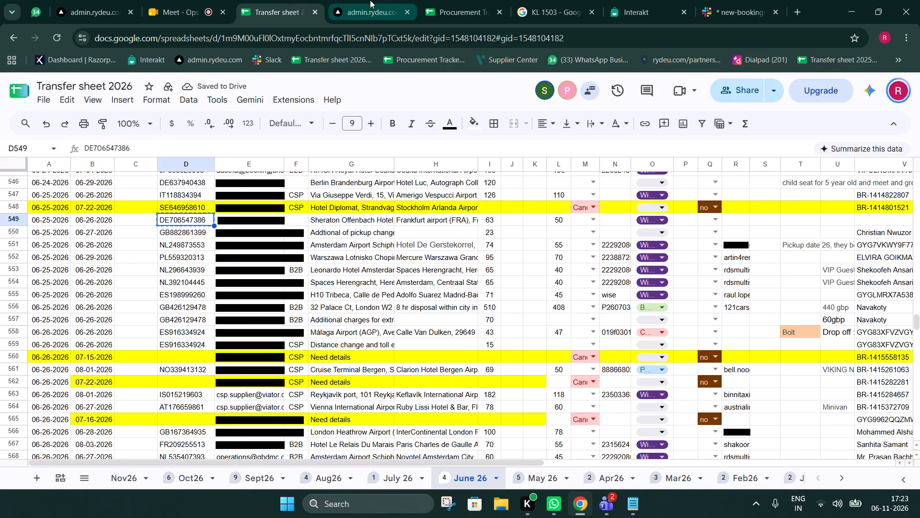
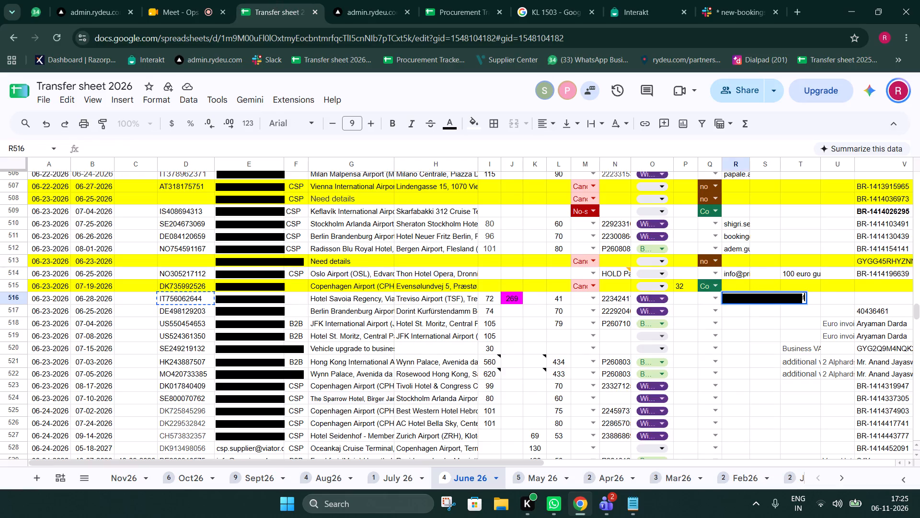
left_click(738, 312)
left_click(377, 0)
scroll(381, 289, "down", 2)
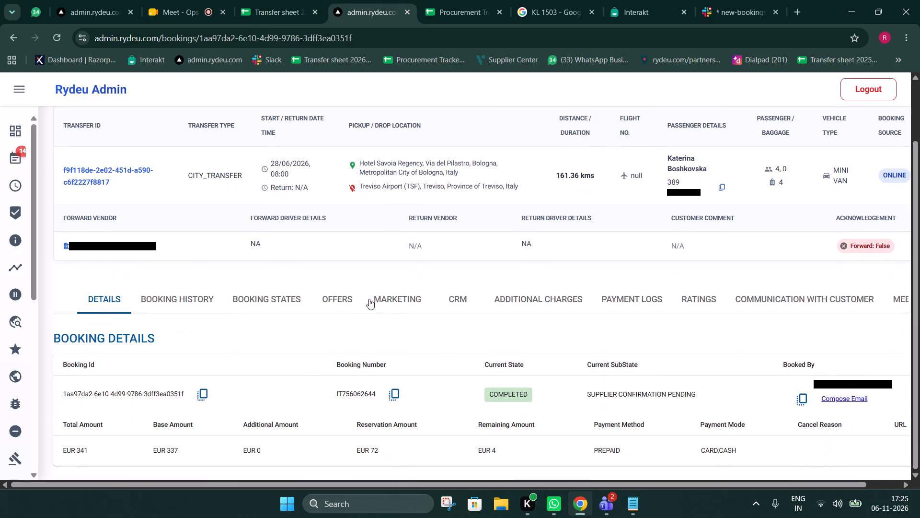
left_click(626, 301)
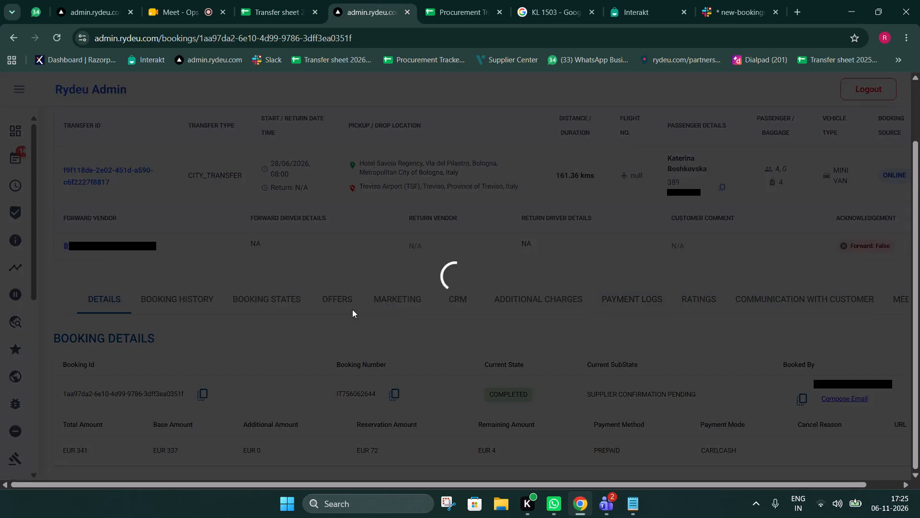
left_click(110, 367)
left_click(294, 0)
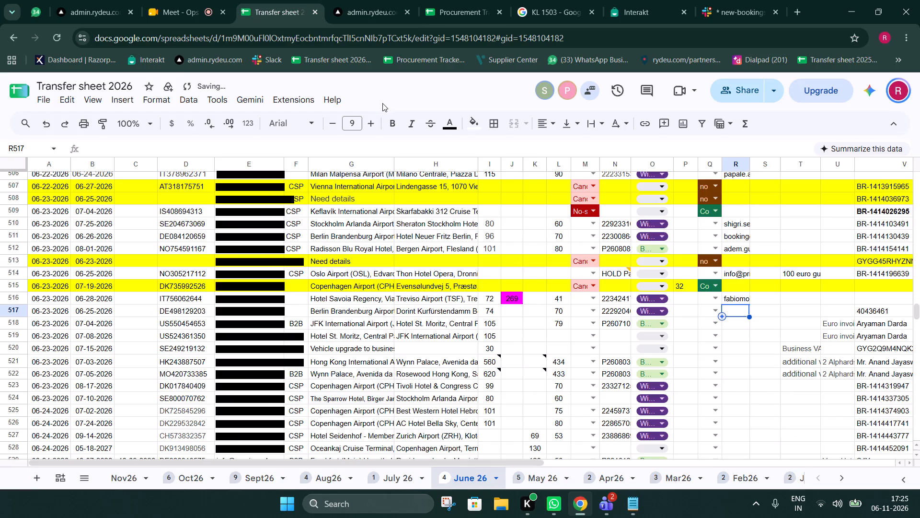
Clear the amount in column J of row 516 in the transfer sheet.
left_click(512, 300)
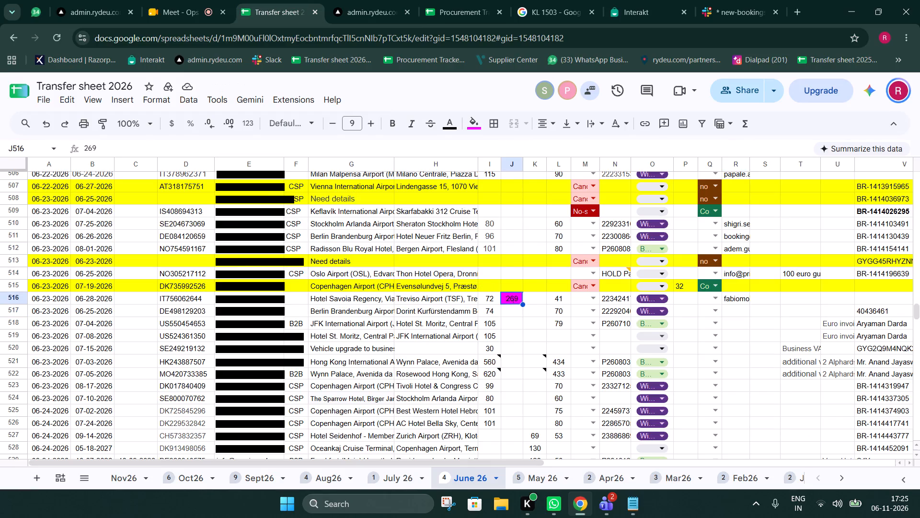
key("BackSpace")
Enter 265 in column AB of row 516.
key("Right")
key("Right")
key("Right")
key("Right")
key("Right")
key("Right")
key("Right")
key("Right")
key("Right")
key("Right")
key("Right")
key("Right")
key("Right")
key("Right")
key("Right")
key("Right")
key("Right")
key("Right")
key("Right")
key("Right")
key("Left")
key("Left")
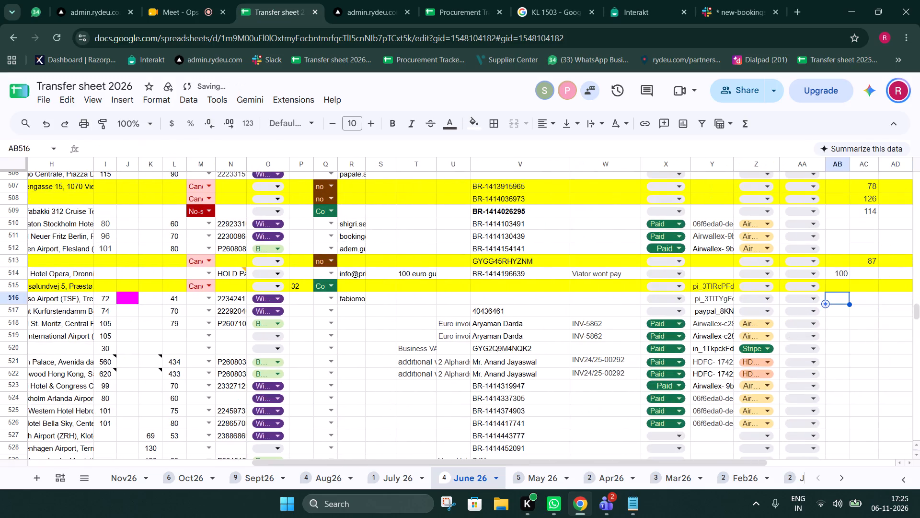
type("265")
key("Left")
Set the payment status in column X of row 516 to Paid.
key("Left")
key("Left")
key("Left")
key("Return")
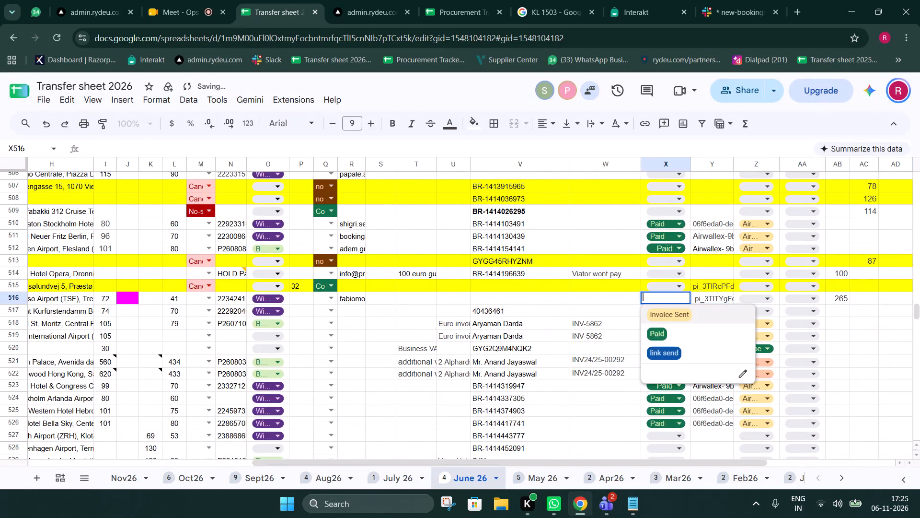
key("Down")
key("Return")
key("Left")
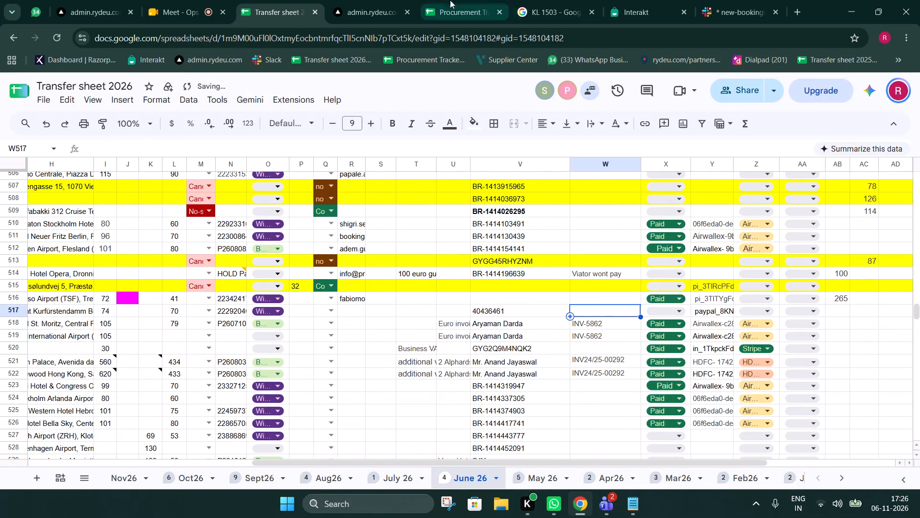
left_click(360, 0)
scroll(325, 362, "down", 5)
left_click(341, 301)
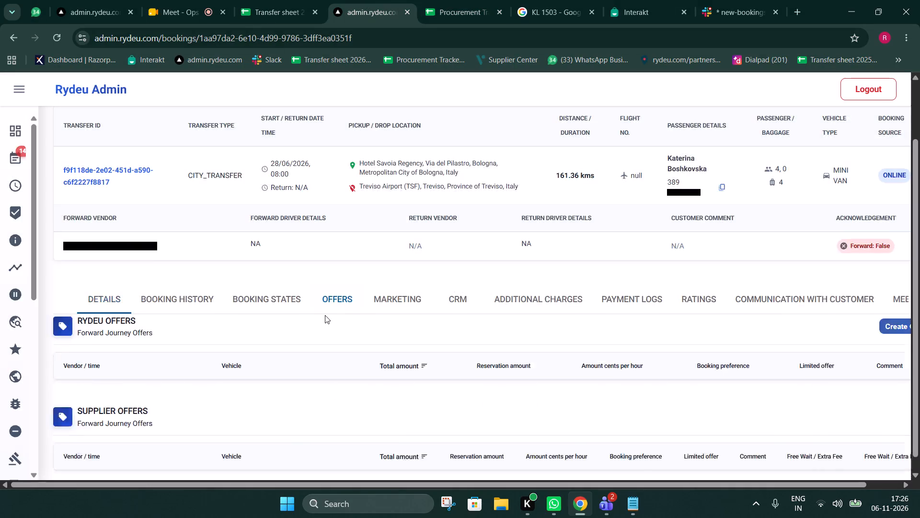
scroll(325, 315, "down", 8)
left_click(137, 409)
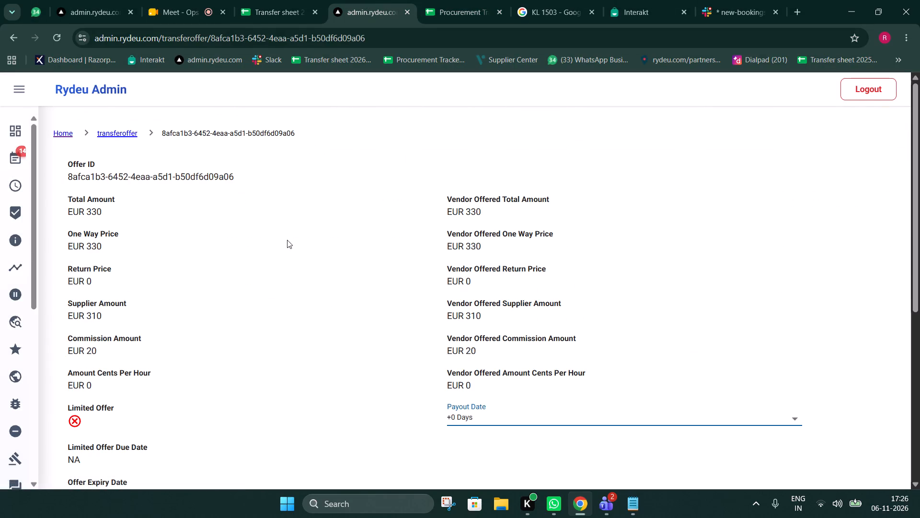
left_click(20, 36)
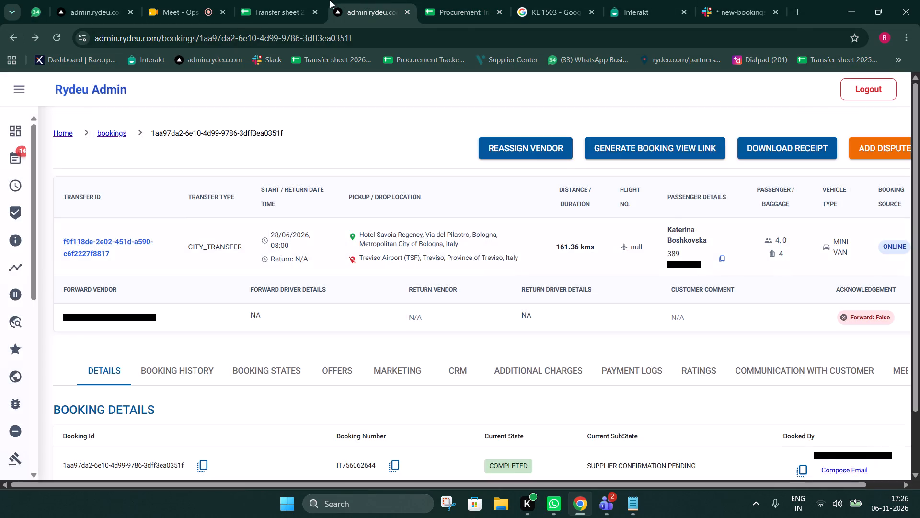
Review the entries of row 516 in the transfer sheet, from the route and price columns to the amounts in AB and AC.
left_click(308, 0)
key("Right")
key("Right")
key("Right")
key("Right")
key("Right")
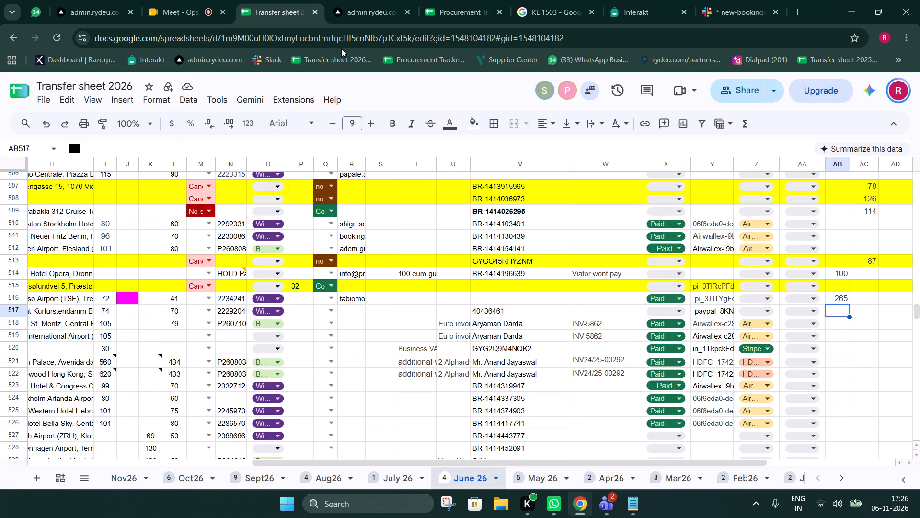
key("Up")
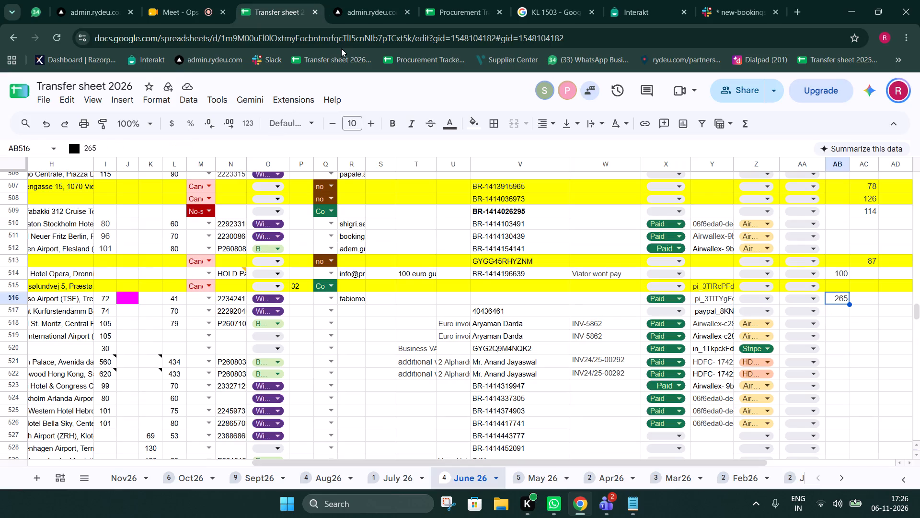
key("Left")
key("Left")
key("Left")
key("Left")
key("Left")
key("Left")
key("Left")
key("Left")
key("Left")
key("Left")
key("Left")
key("Left")
key("Left")
key("Left")
key("Left")
key("Left")
key("Left")
key("Left")
key("Left")
key("Left")
key("Left")
key("Left")
key("Left")
key("Left")
key("Left")
key("Left")
key("Left")
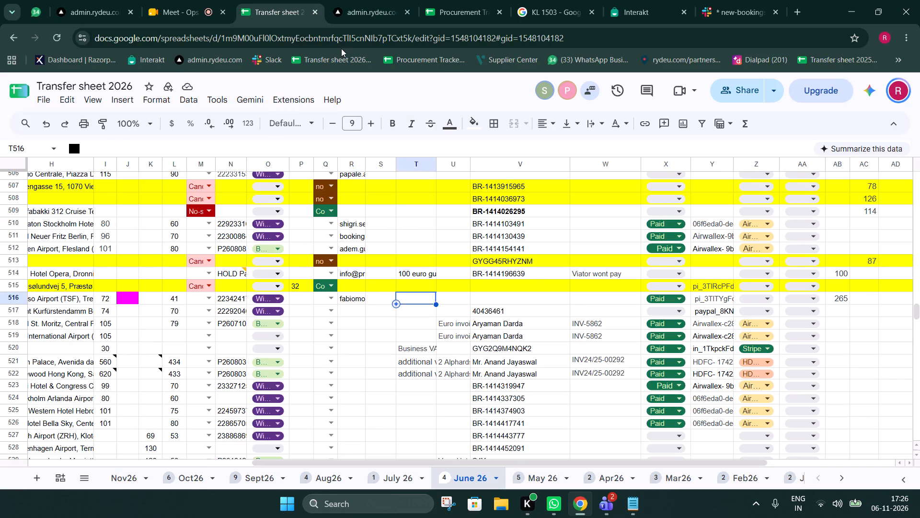
key("Right")
key("Right")
key("Right")
key("Right")
key("Right")
key("Right")
key("Right")
key("Right")
key("Right")
key("Right")
key("Right")
key("Right")
key("Right")
key("Right")
key("Right")
key("Right")
key("Right")
key("Right")
key("Right")
key("Right")
key("Right")
key("Right")
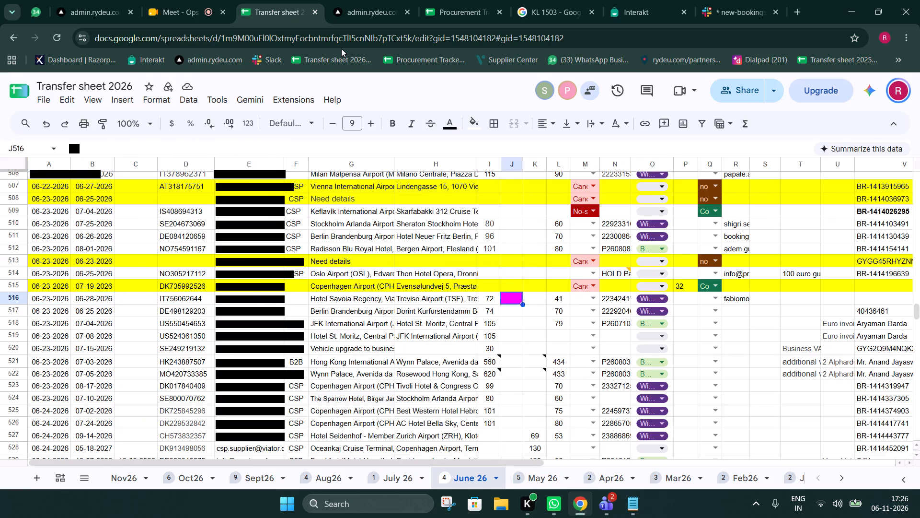
key("Left")
key("Left")
key("Left")
key("Left")
key("Left")
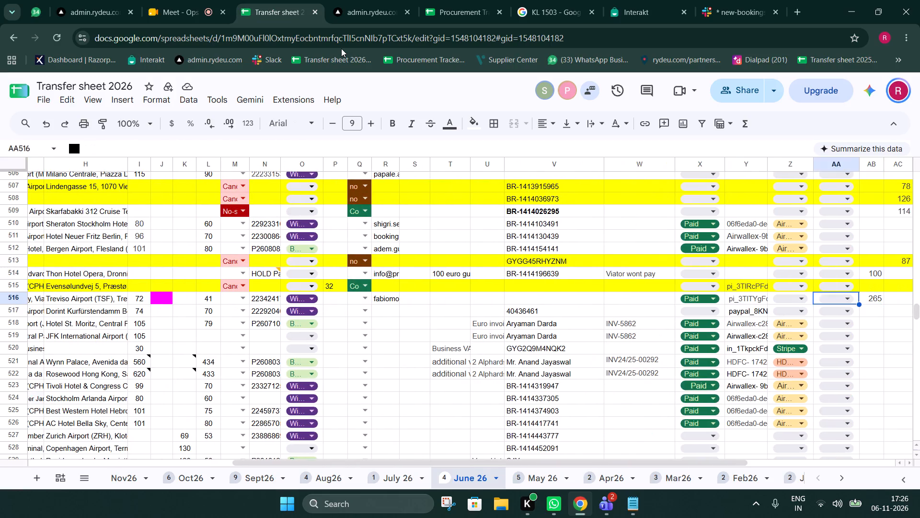
key("Left")
key("Left")
key("Left")
key("Left")
key("Left")
key("Left")
key("Left")
key("Left")
key("Left")
key("Left")
key("Left")
key("Left")
key("Left")
key("Left")
key("Left")
key("Left")
key("Left")
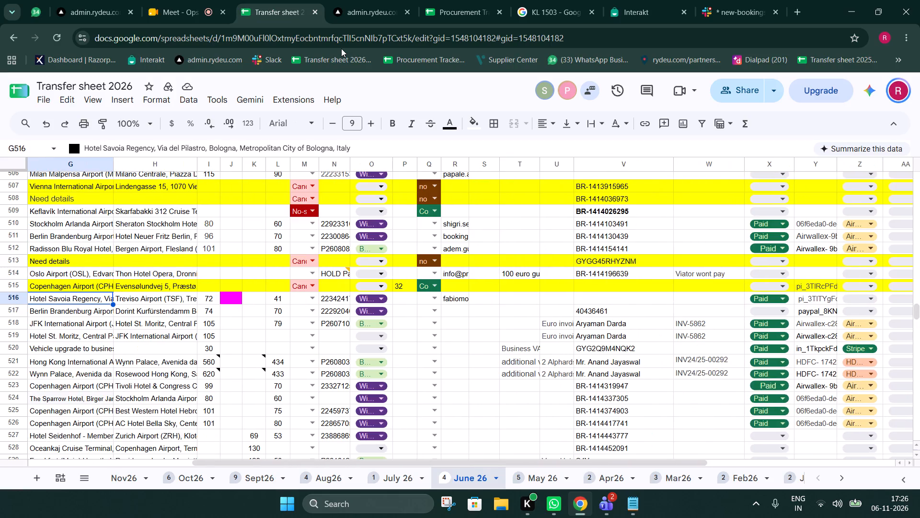
key("Right")
key("Right")
key("Right")
key("Right")
key("Right")
key("Right")
key("Right")
key("Right")
key("Right")
key("Right")
key("Right")
key("Right")
key("Right")
key("Right")
key("Right")
key("Right")
key("Right")
key("Right")
key("Right")
key("Right")
key("Left")
key("Left")
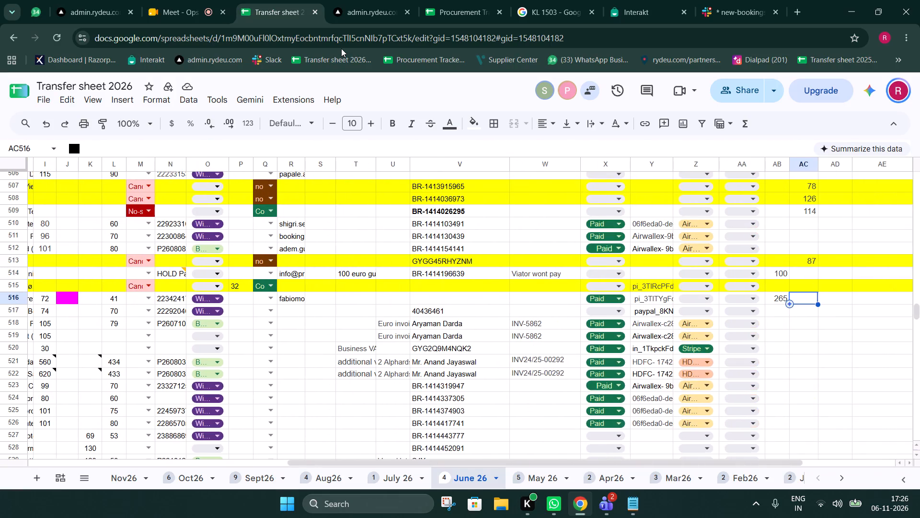
key("Left")
key("Left")
key("Left")
key("Left")
key("Left")
key("Left")
key("Left")
key("Left")
key("Left")
key("Left")
key("Left")
key("Left")
key("Left")
key("Left")
key("Left")
key("Left")
key("Left")
key("Left")
key("Left")
key("Left")
key("Left")
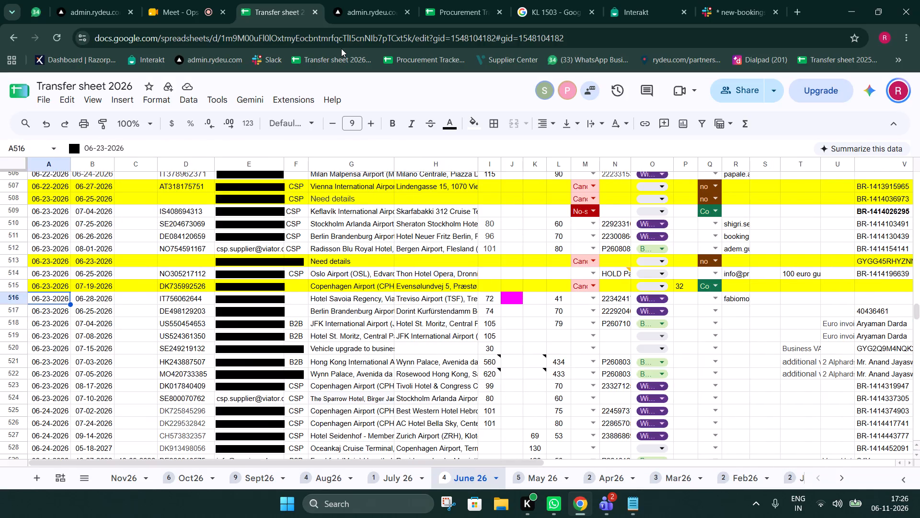
key("Right")
key("Right")
key("Right")
key("Down")
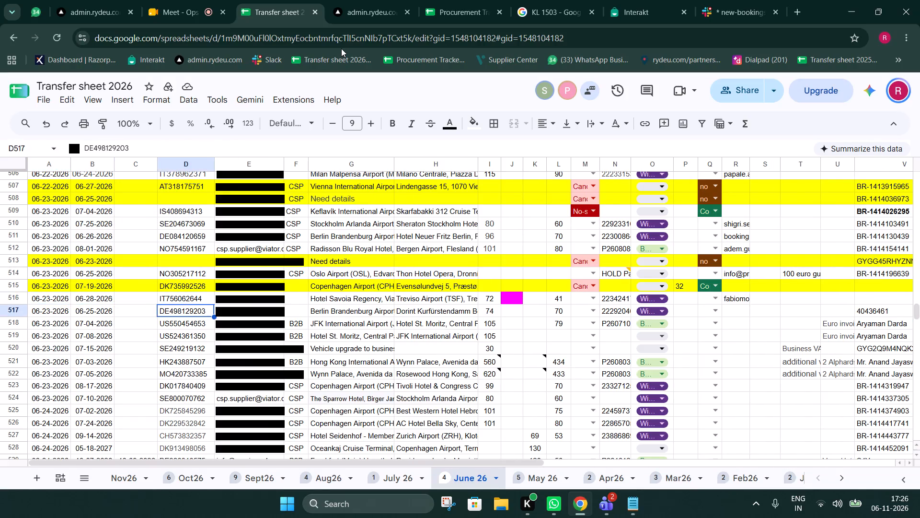
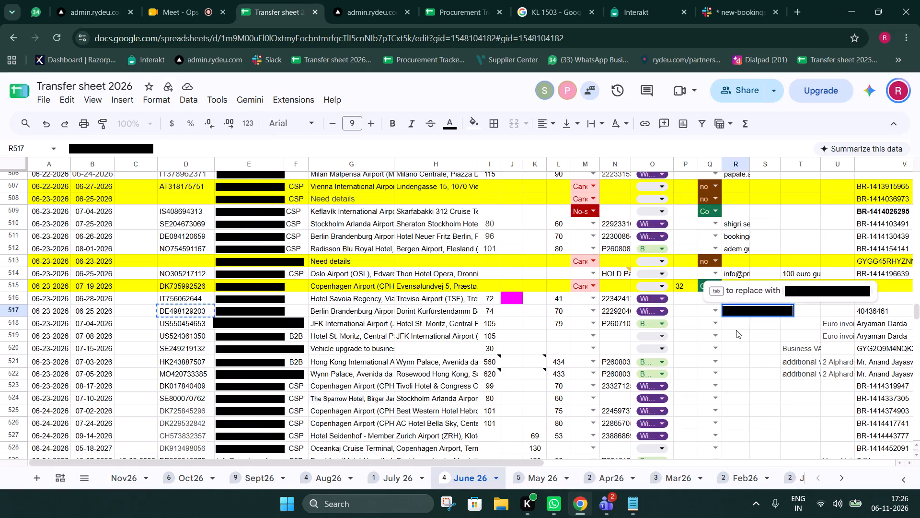
left_click(198, 325)
key("ctrl+c")
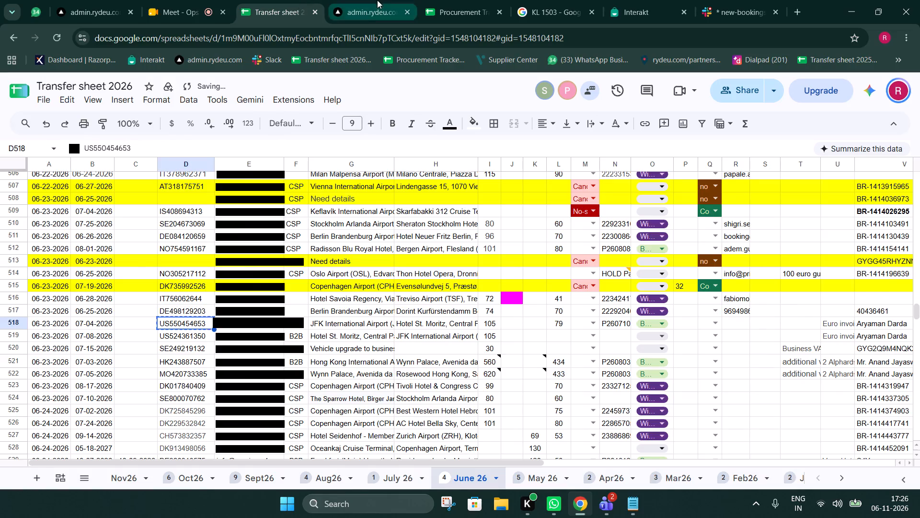
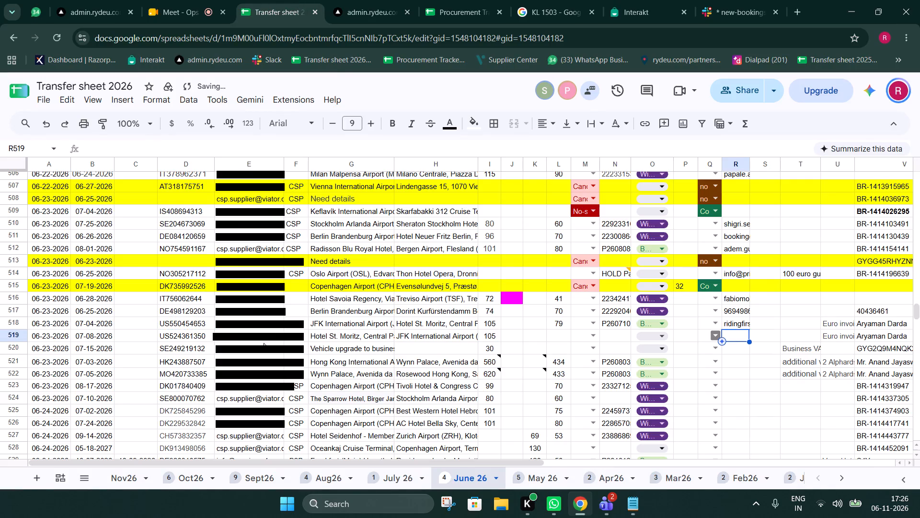
left_click(201, 338)
key("ctrl+c")
left_click(376, 0)
double_click(80, 160)
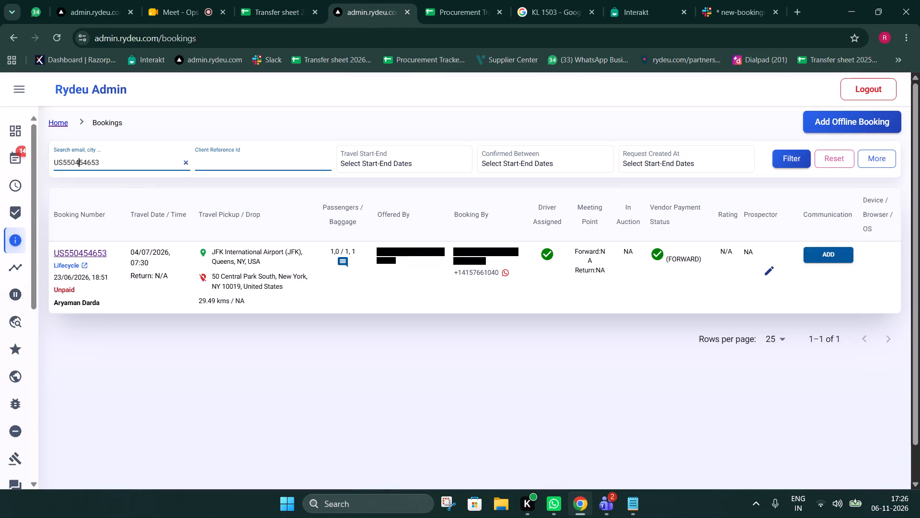
key("ctrl+v")
left_click(802, 165)
left_click(298, 0)
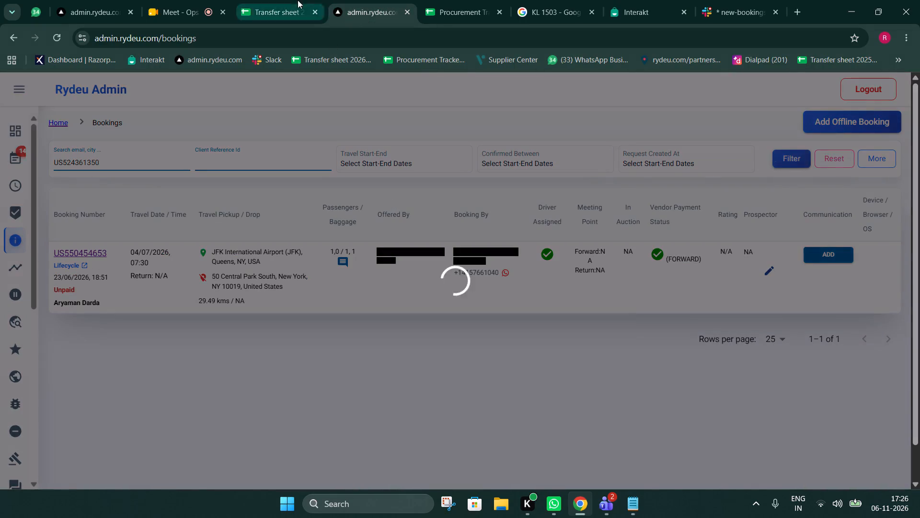
left_click(355, 0)
left_click_drag(402, 267, 390, 260)
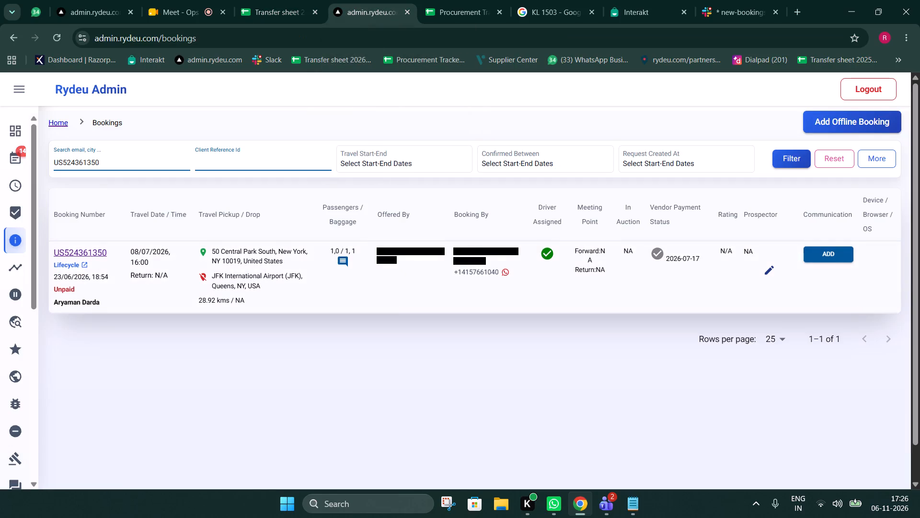
left_click_drag(390, 260, 375, 250)
key("ctrl+c")
left_click(90, 253)
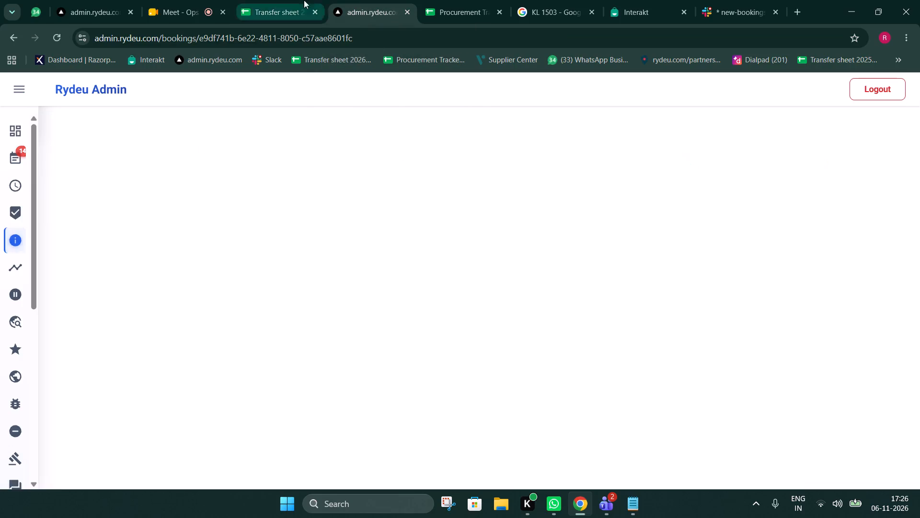
left_click(304, 0)
double_click(732, 335)
key("ctrl+v")
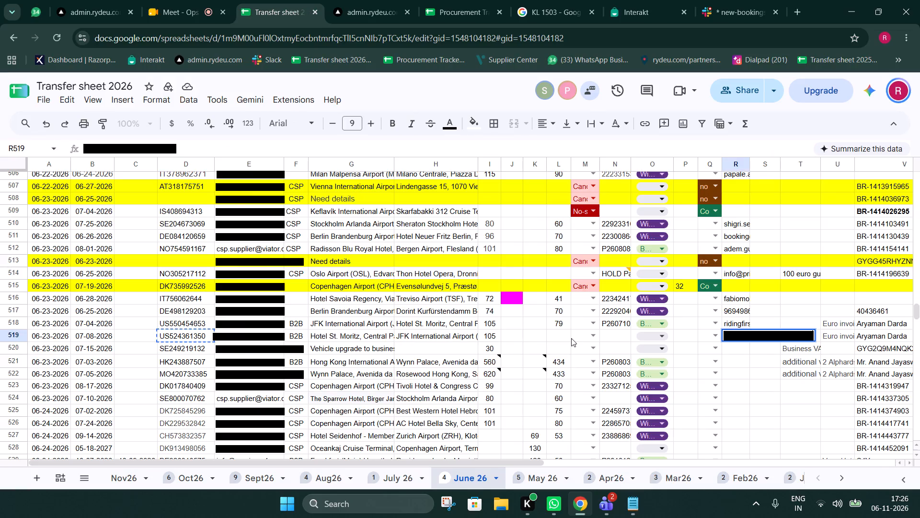
left_click(565, 338)
left_click(385, 0)
scroll(391, 229, "down", 6)
left_click(346, 288)
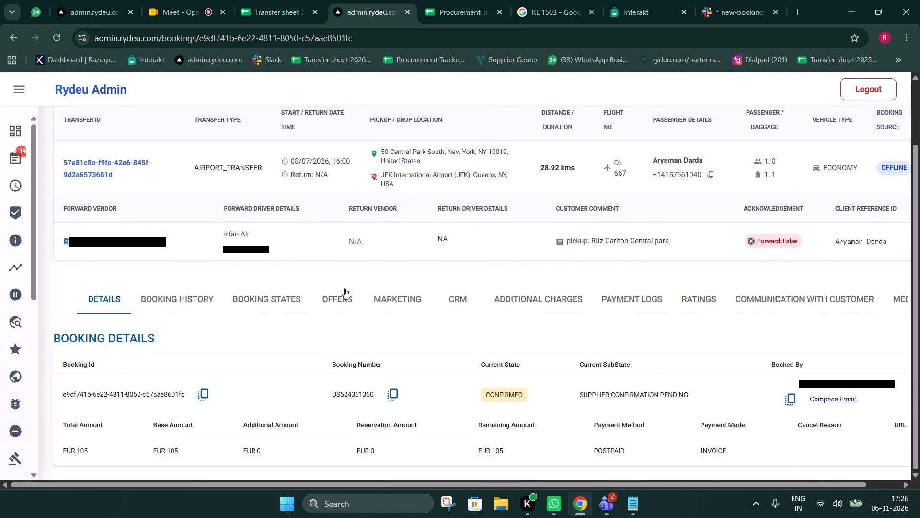
scroll(378, 276, "down", 8)
left_click(118, 408)
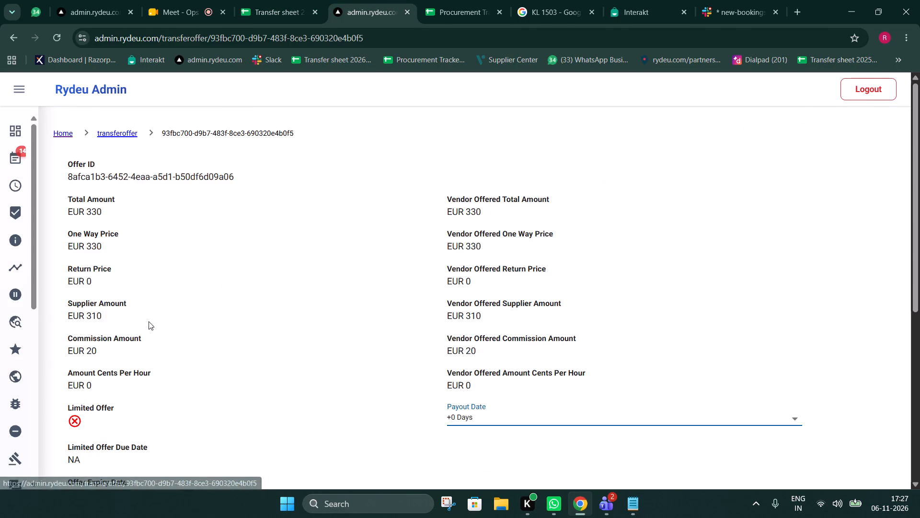
double_click(90, 315)
key("ctrl+c")
left_click(282, 0)
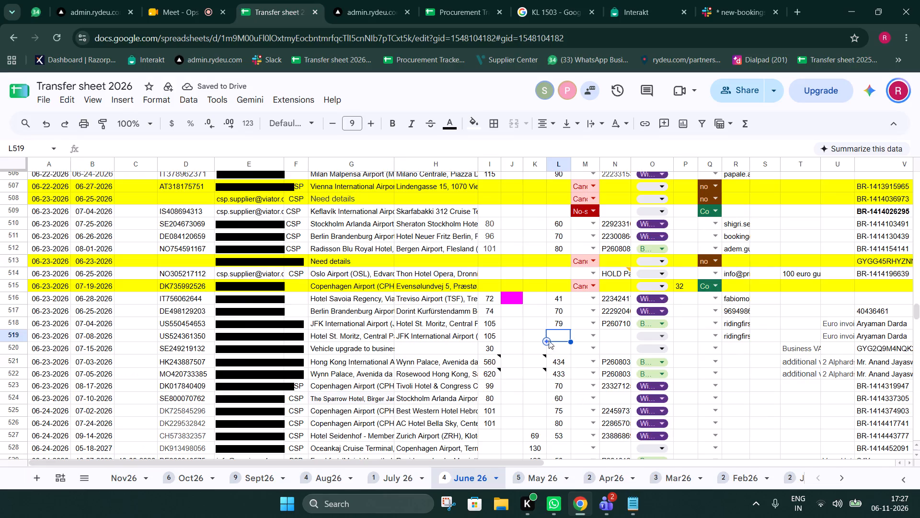
double_click(551, 336)
key("ctrl+v")
left_click(555, 347)
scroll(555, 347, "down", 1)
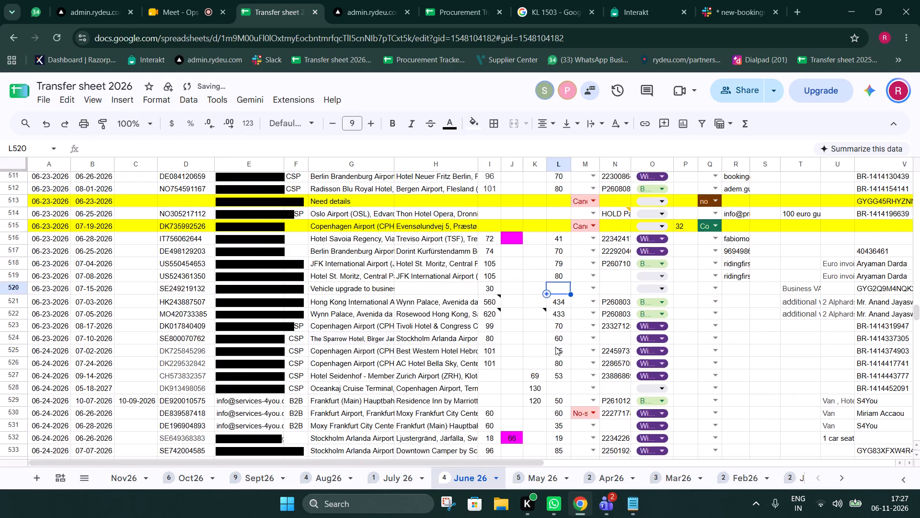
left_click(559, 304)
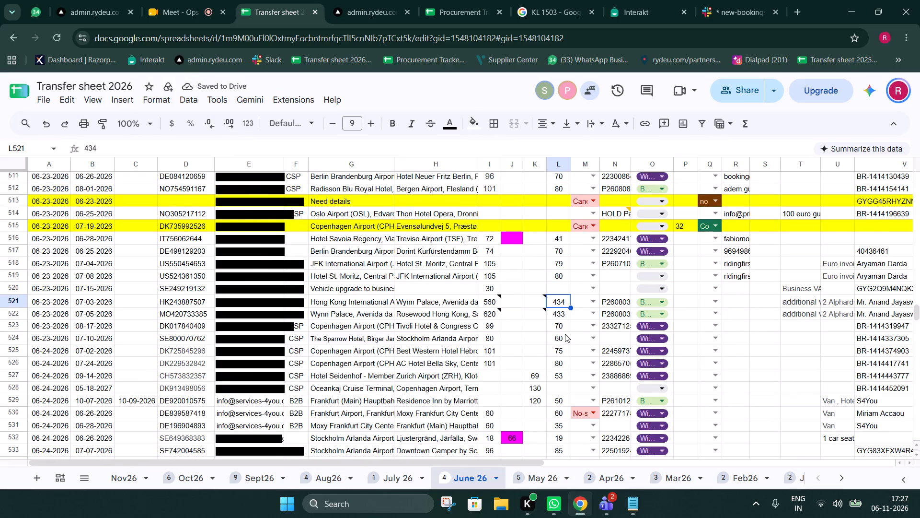
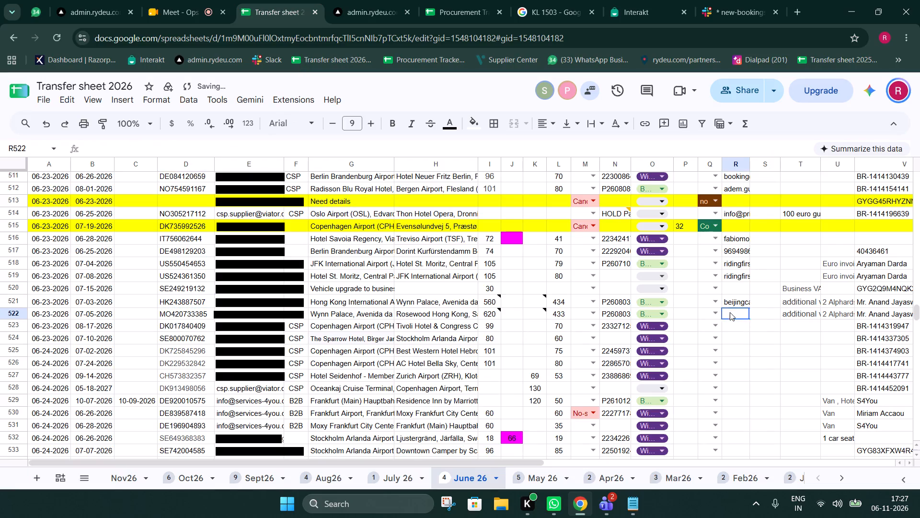
left_click(201, 316)
key("ctrl+c")
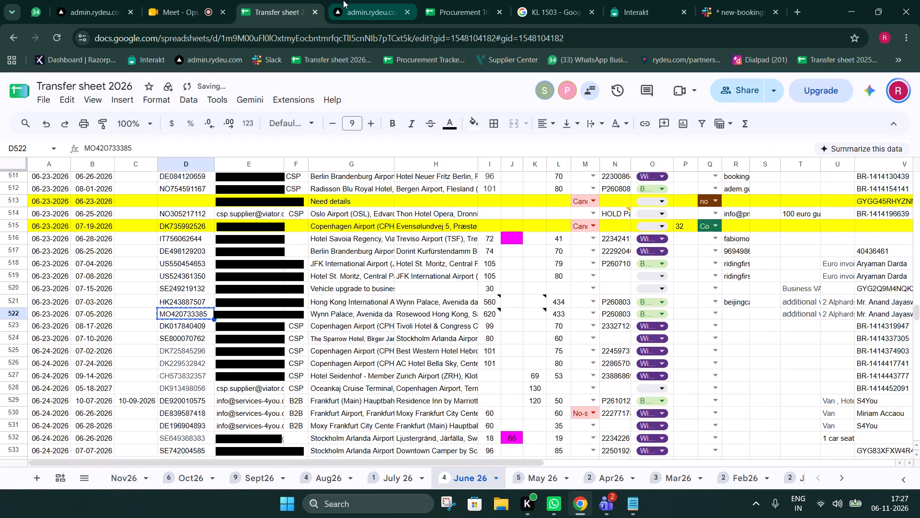
left_click(344, 0)
double_click(80, 165)
key("ctrl+v")
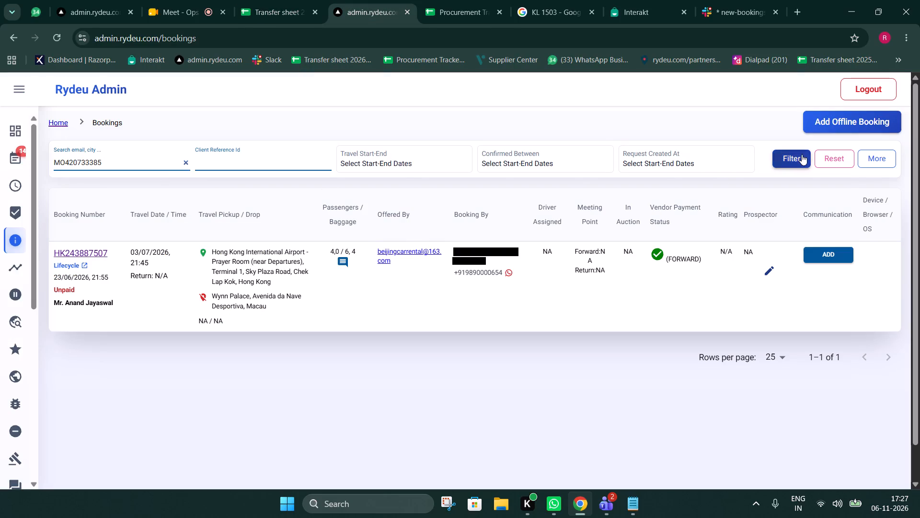
left_click(801, 154)
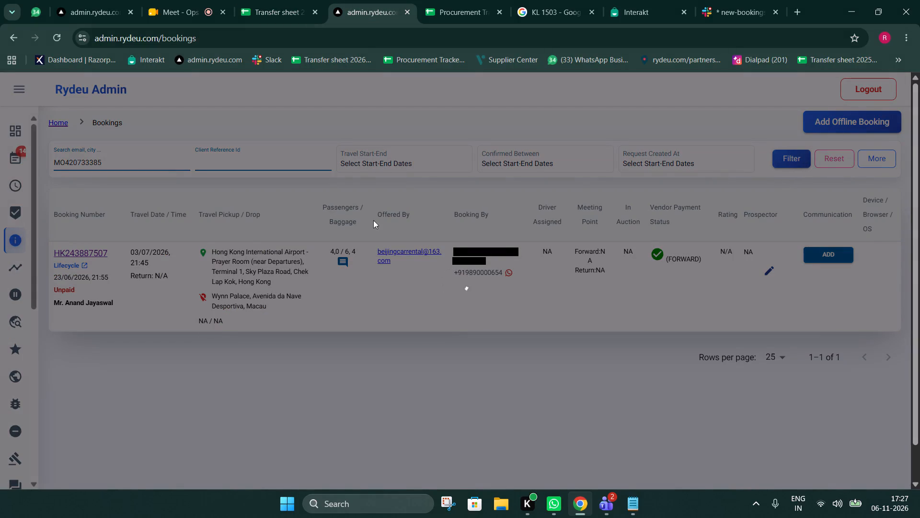
left_click(318, 0)
left_click(362, 0)
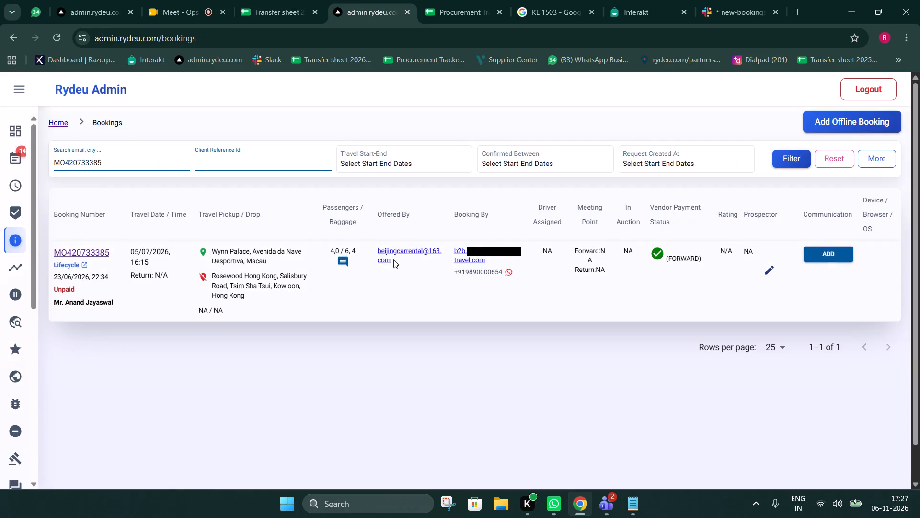
left_click_drag(394, 259, 379, 252)
key("ctrl+c")
left_click(309, 0)
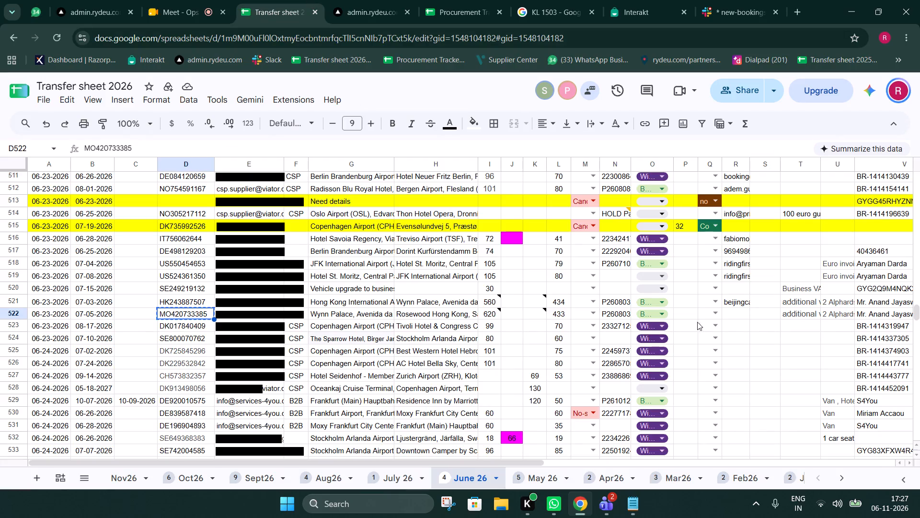
double_click(734, 317)
key("ctrl+v")
left_click(733, 327)
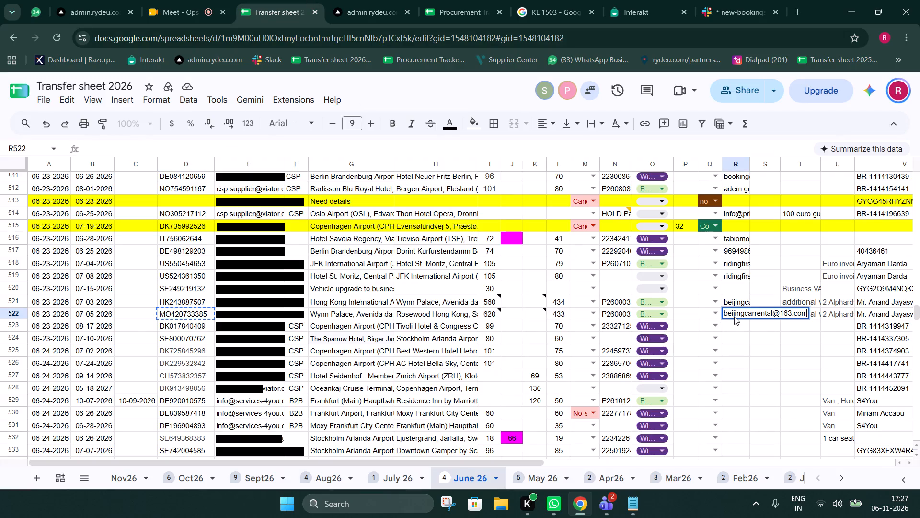
scroll(523, 333, "down", 1)
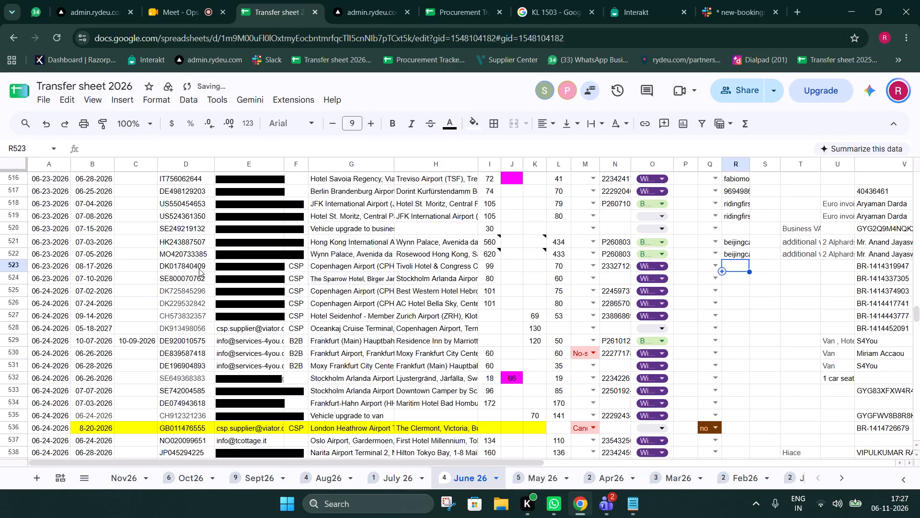
left_click(199, 269)
key("ctrl+c")
left_click(354, 0)
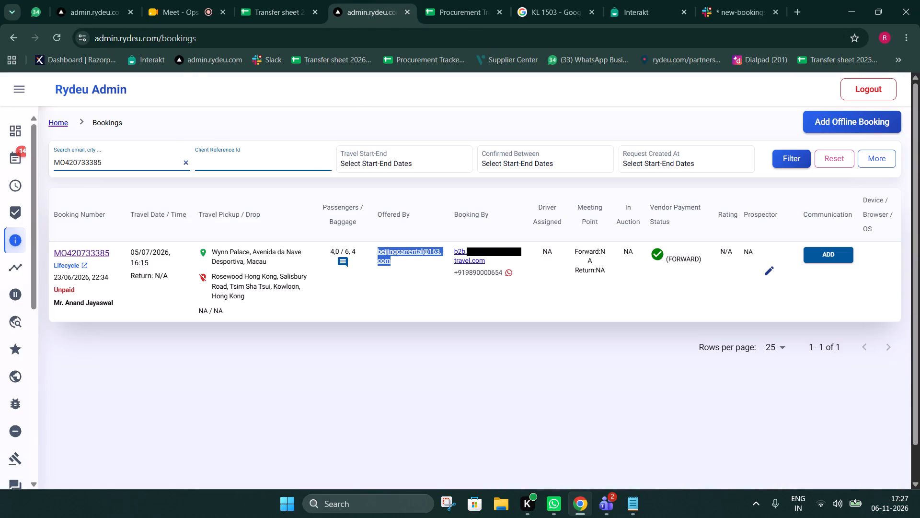
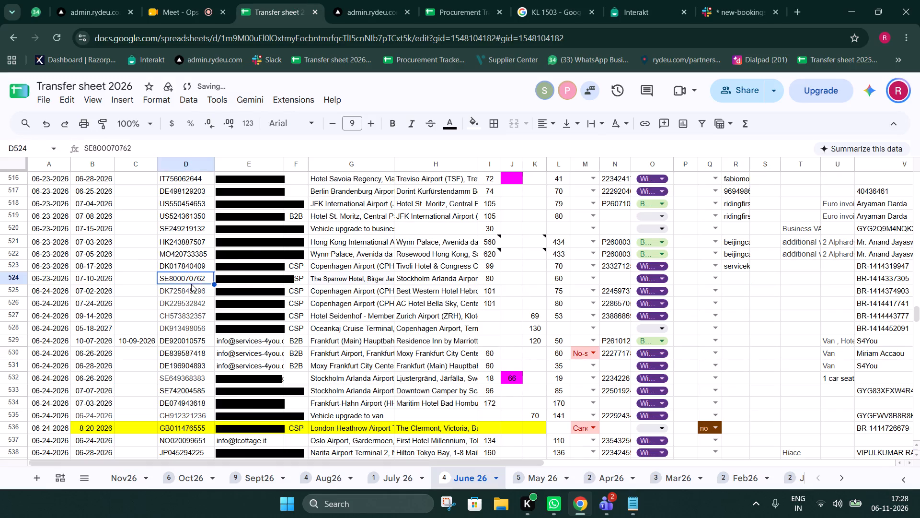
key("ctrl+c")
left_click(404, 0)
double_click(97, 164)
key("ctrl+v")
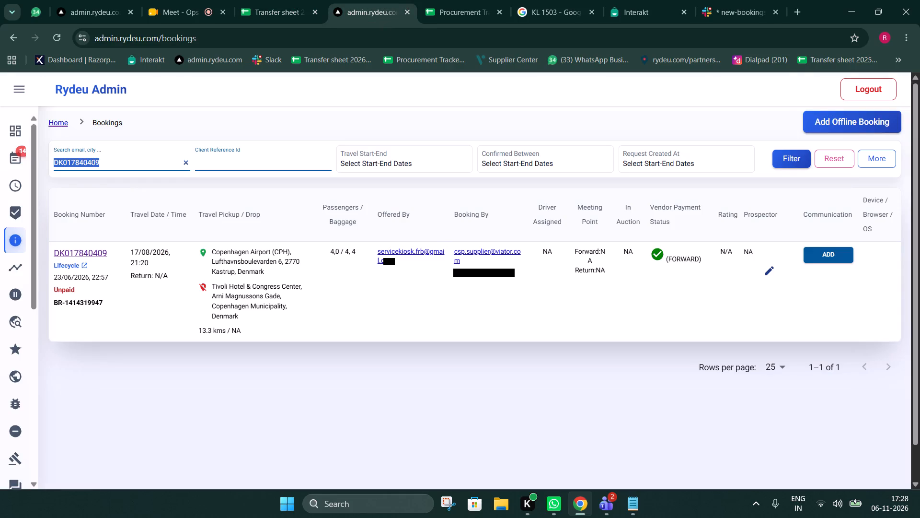
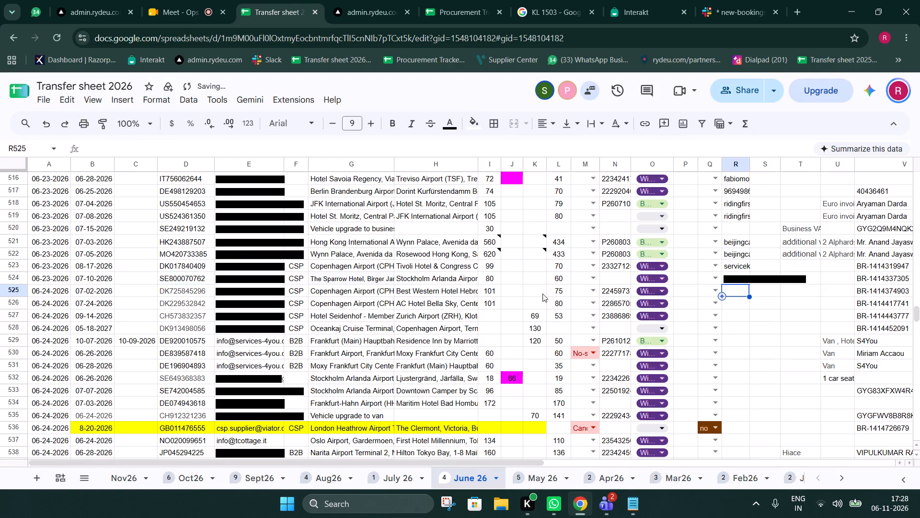
scroll(542, 294, "up", 2)
scroll(441, 292, "down", 2)
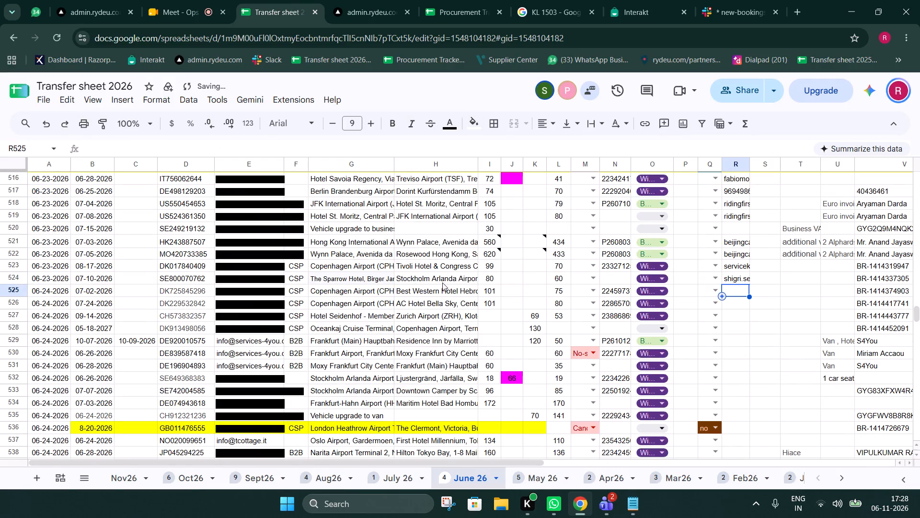
left_click(185, 297)
key("ctrl+c")
left_click(381, 0)
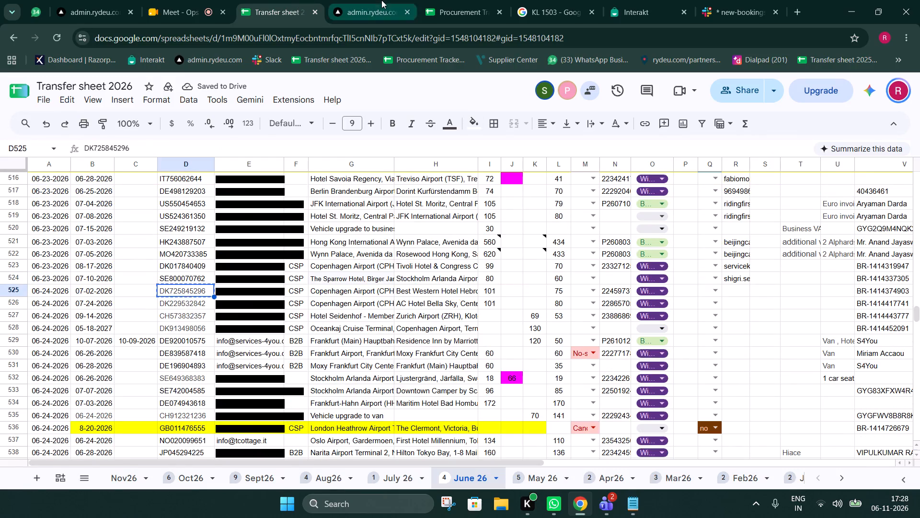
double_click(94, 158)
key("ctrl+v")
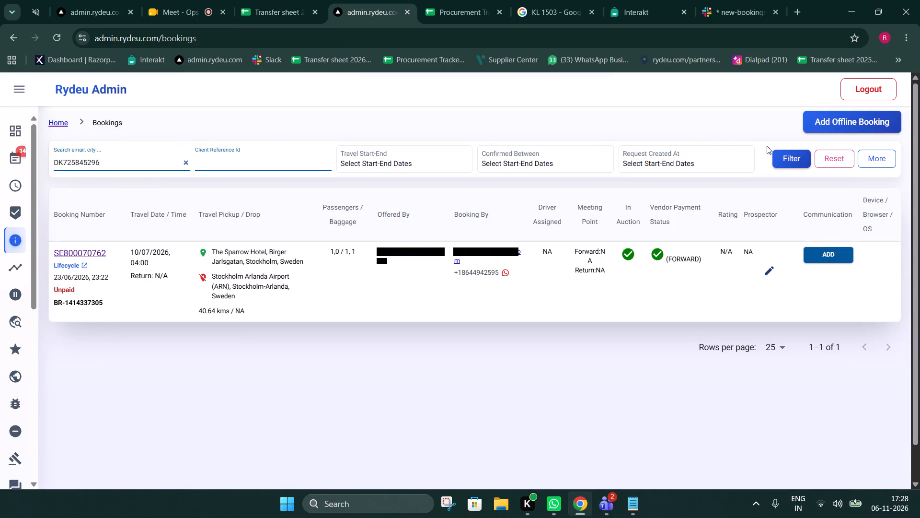
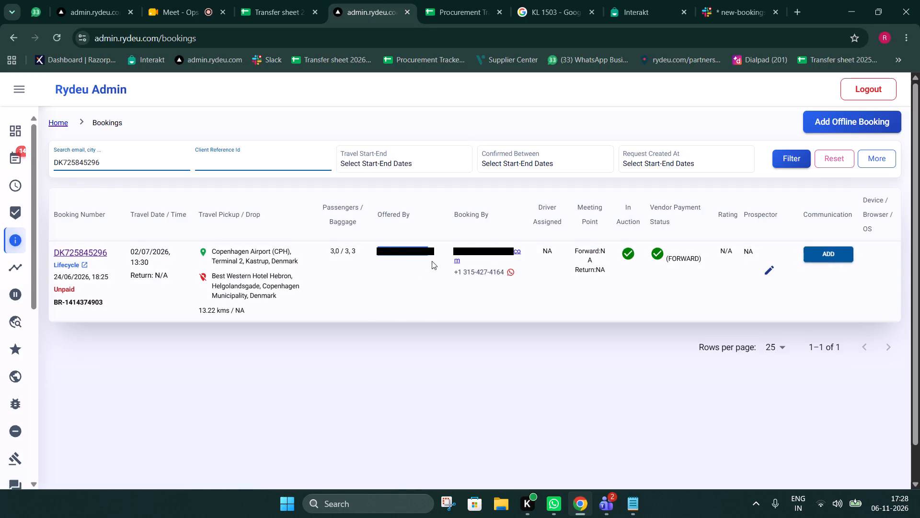
left_click_drag(432, 261, 433, 261)
key("ctrl+c")
left_click(297, 0)
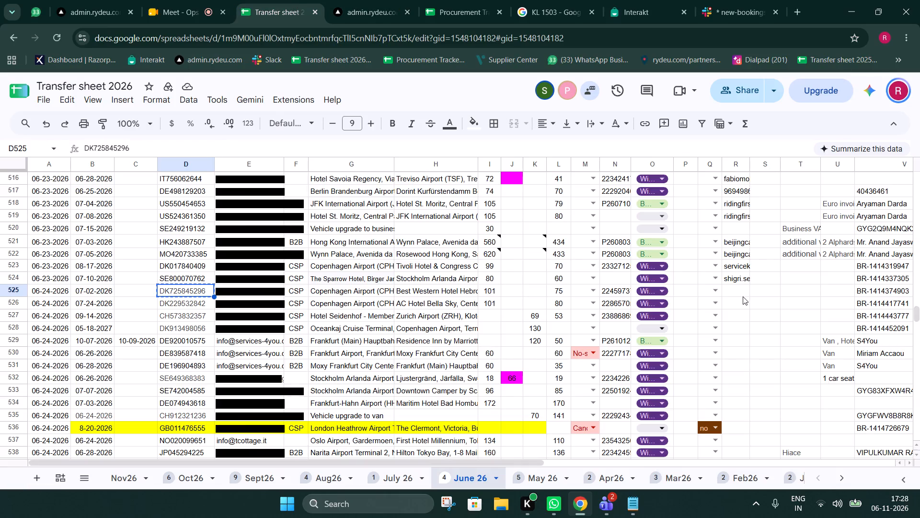
double_click(742, 295)
key("ctrl+v")
left_click(739, 306)
left_click(207, 304)
key("ctrl+c")
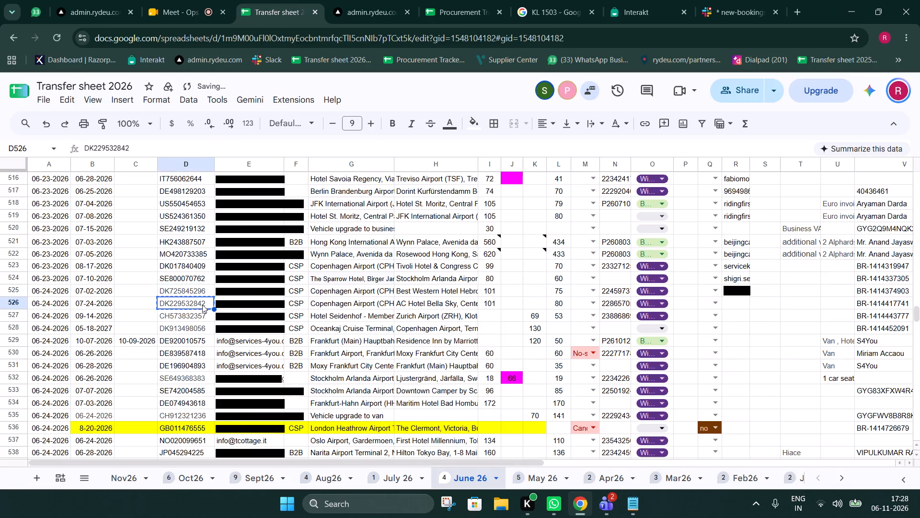
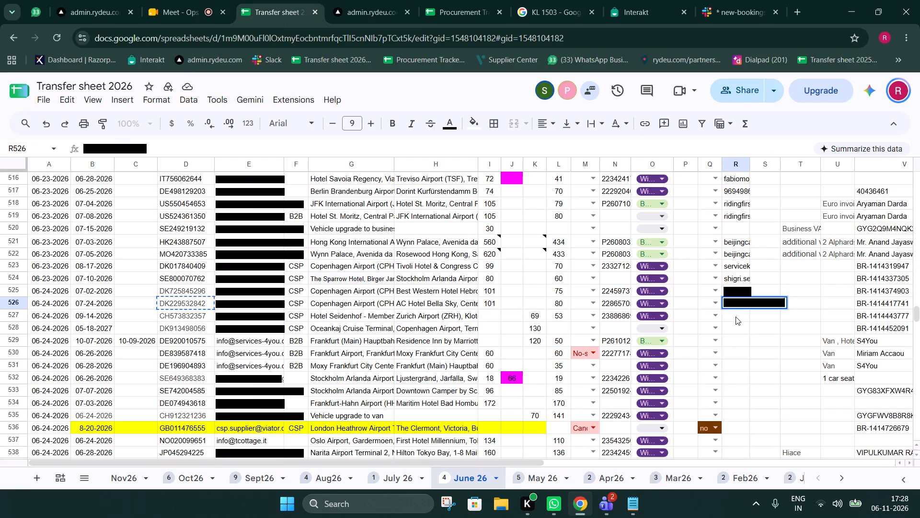
left_click(735, 318)
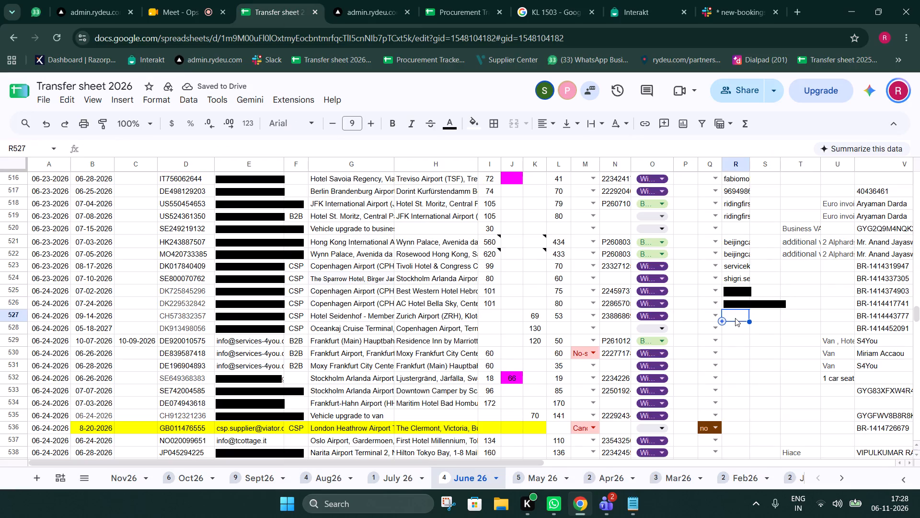
left_click(184, 317)
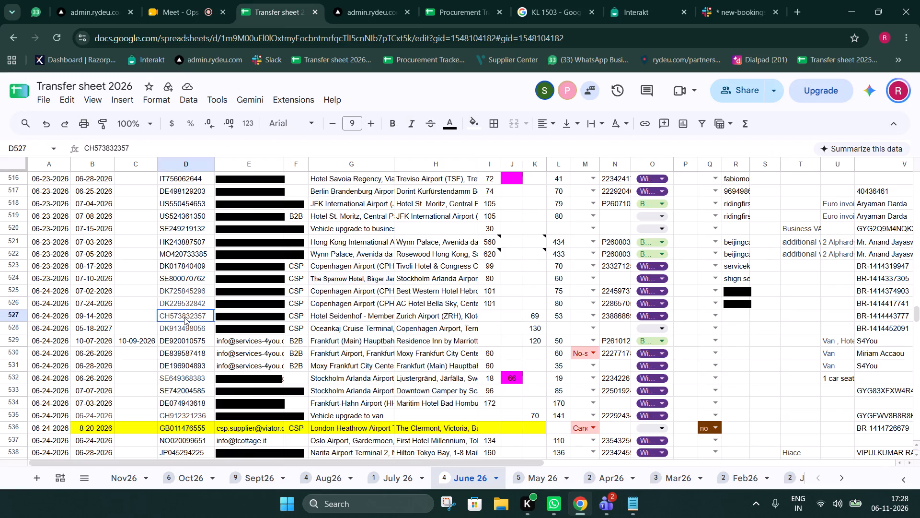
key("ctrl+c")
left_click(372, 0)
double_click(64, 160)
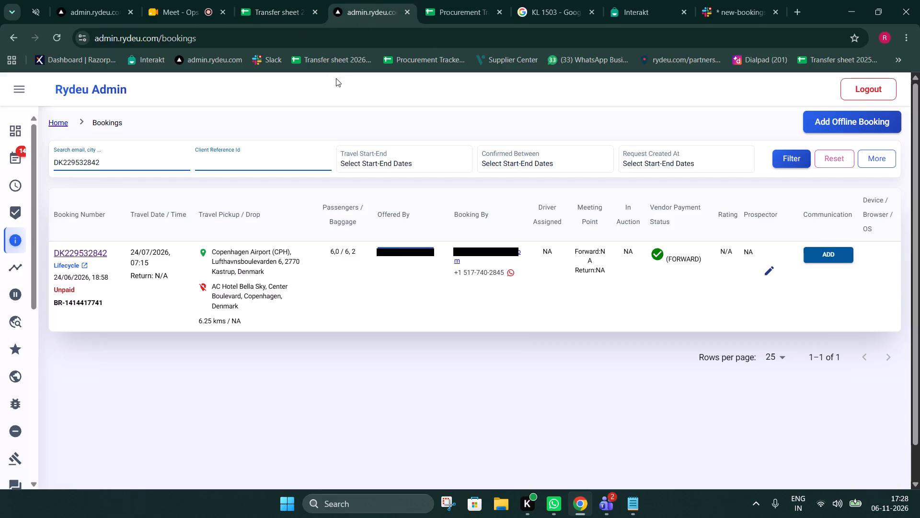
key("ctrl+v")
double_click(65, 160)
double_click(88, 165)
left_click(126, 205)
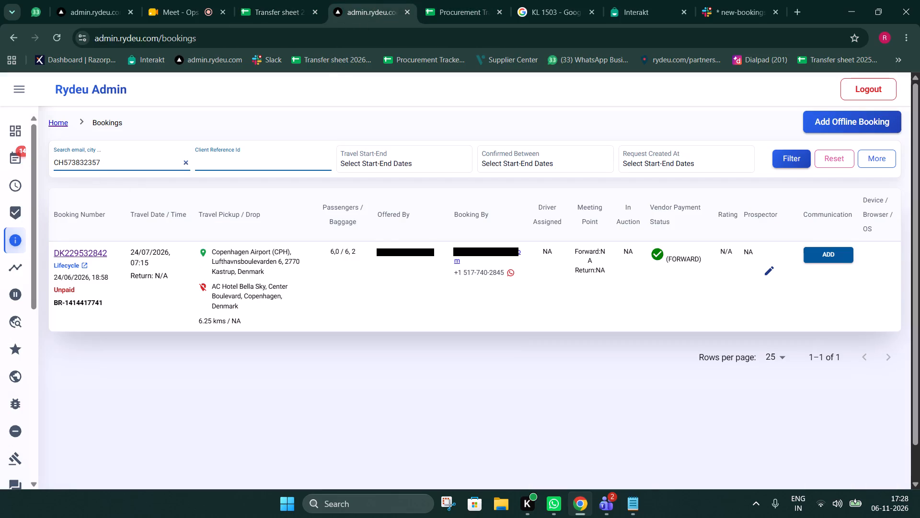
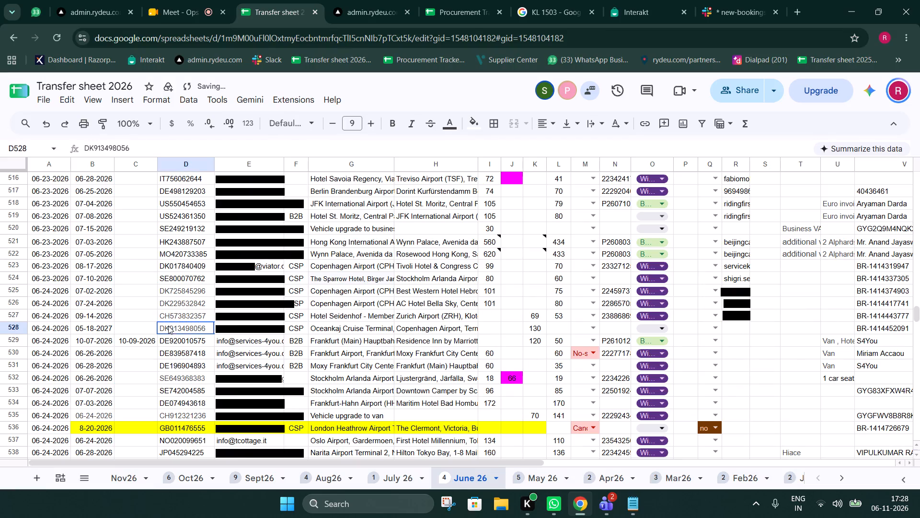
key("ctrl+c")
scroll(387, 259, "down", 1)
left_click(381, 0)
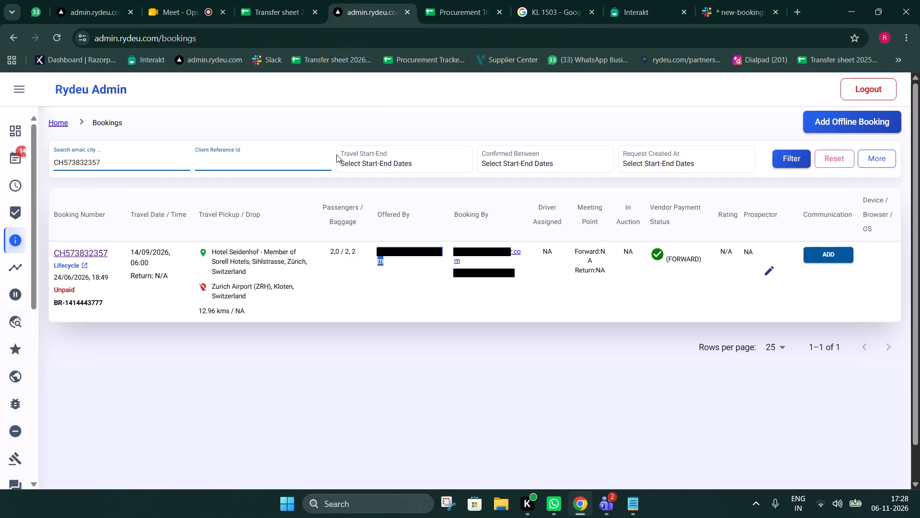
double_click(88, 165)
key("ctrl+v")
left_click(794, 158)
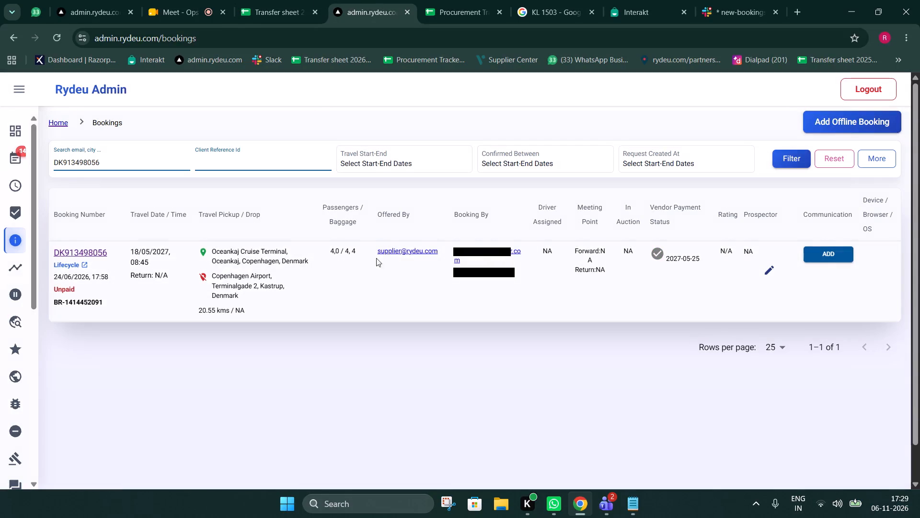
left_click(288, 0)
left_click(193, 284)
key("ctrl+c")
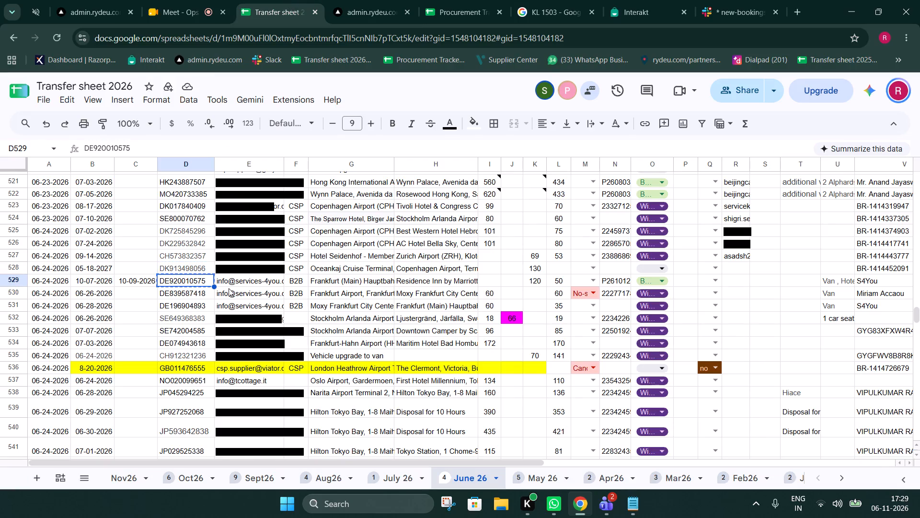
left_click(317, 0)
left_click(344, 0)
double_click(81, 169)
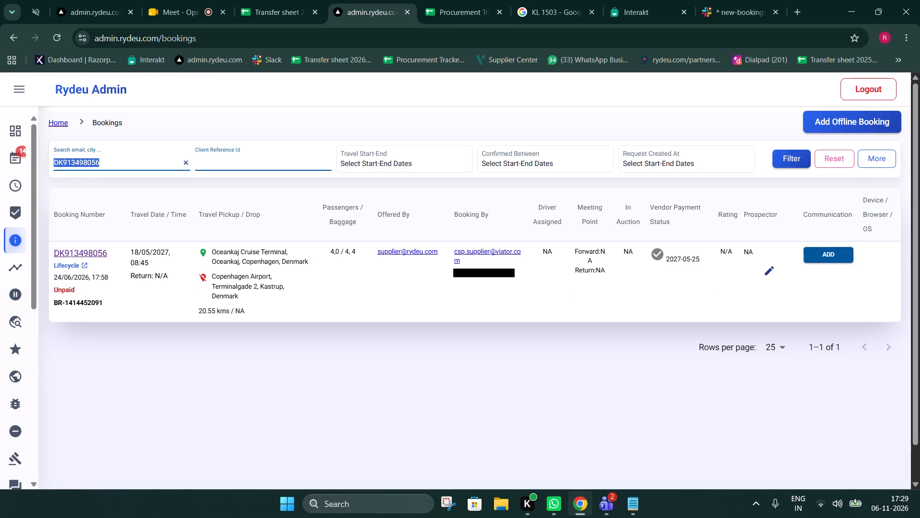
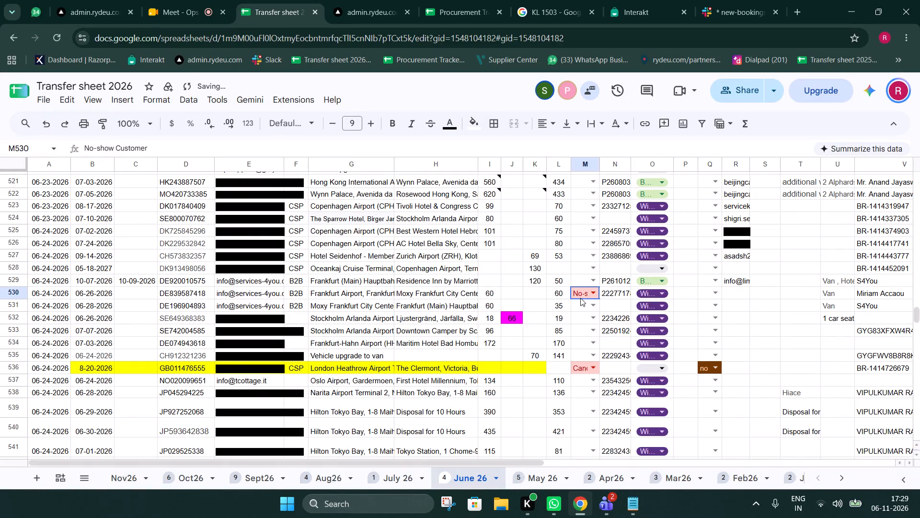
left_click(554, 297)
left_click(195, 295)
key("ctrl+c")
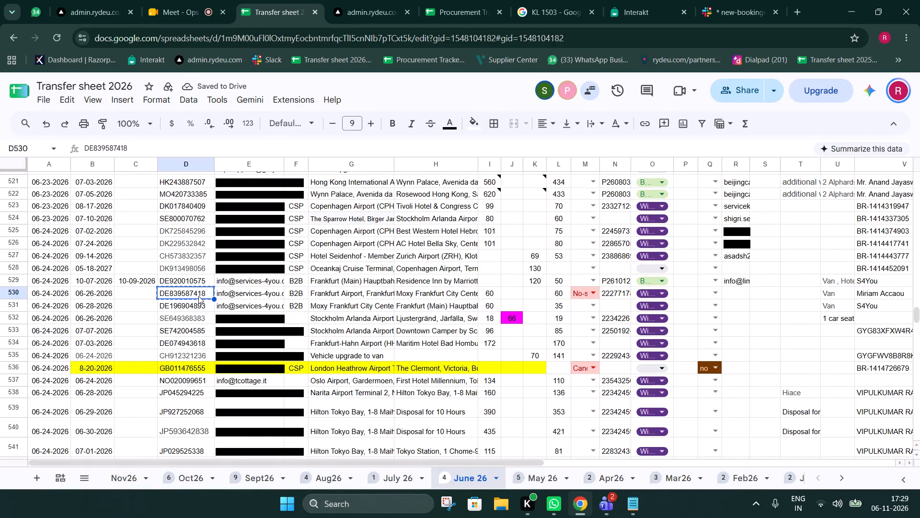
left_click(351, 0)
double_click(65, 165)
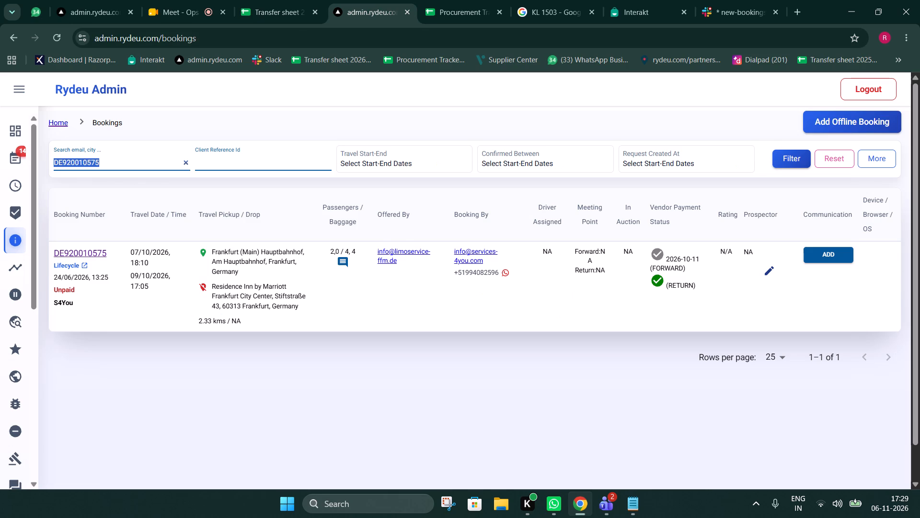
key("ctrl+v")
left_click(795, 164)
left_click(296, 0)
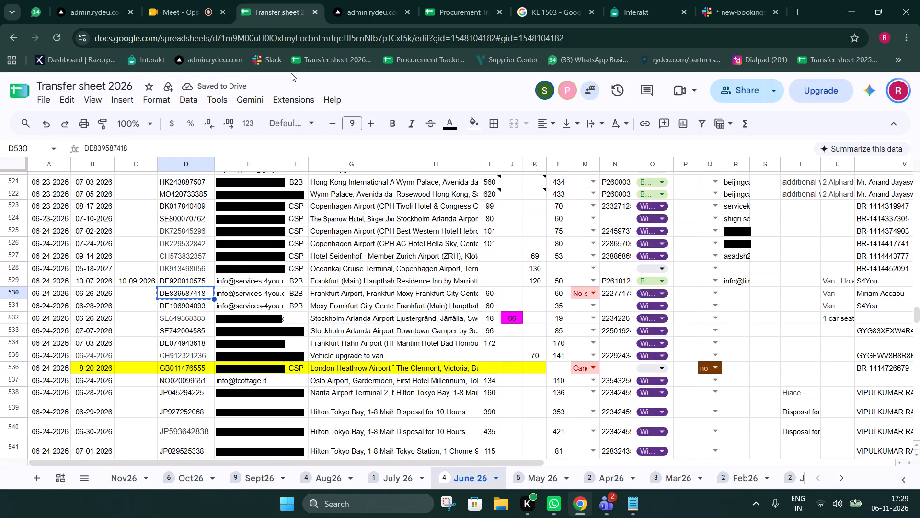
left_click(207, 304)
key("ctrl+c")
left_click(382, 0)
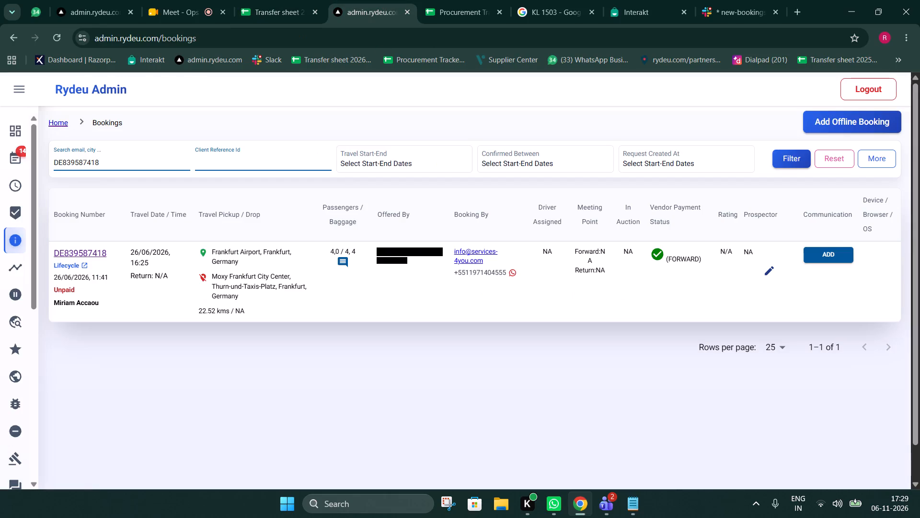
double_click(90, 164)
key("ctrl+v")
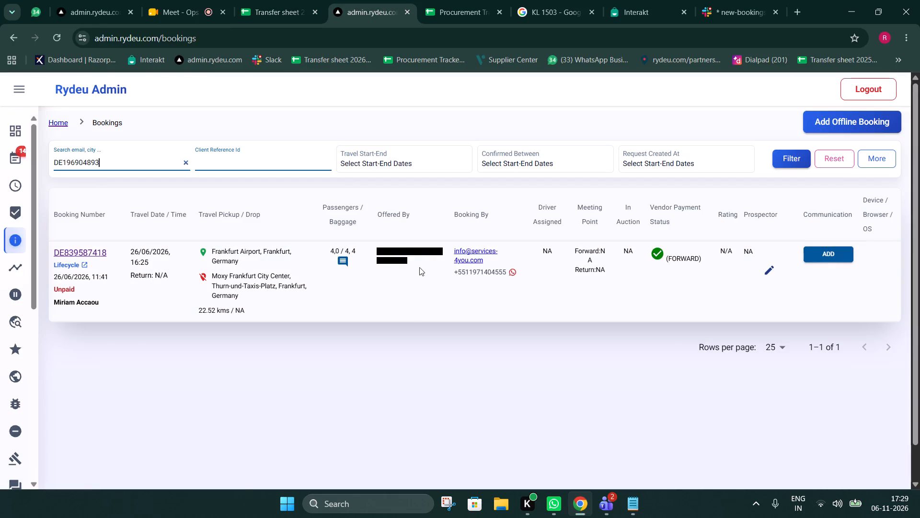
left_click_drag(416, 266, 372, 251)
key("ctrl+c")
left_click(788, 153)
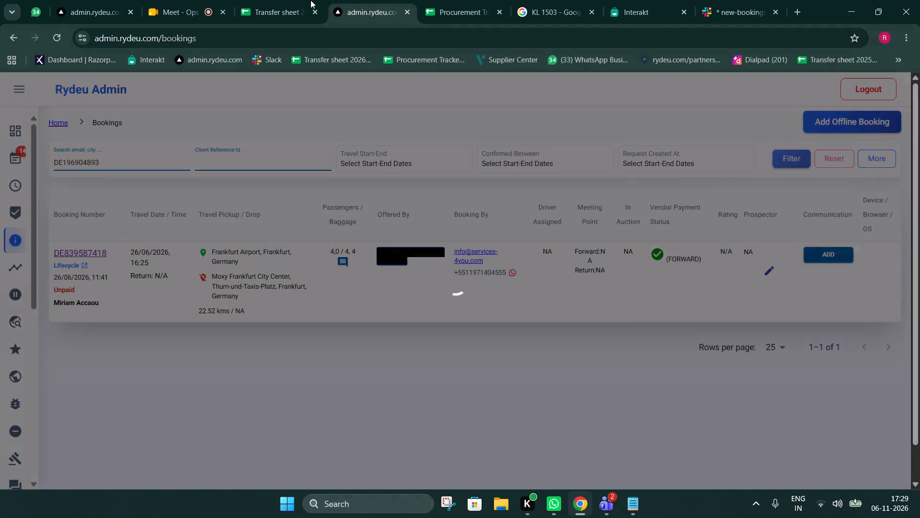
left_click(310, 0)
double_click(735, 294)
key("ctrl+v")
left_click(734, 304)
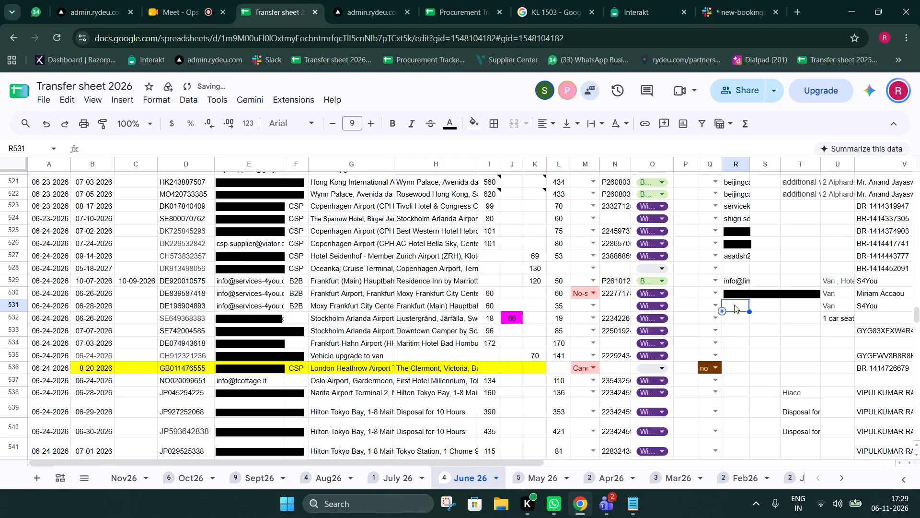
left_click(367, 0)
scroll(362, 256, "down", 3)
left_click_drag(399, 229, 369, 212)
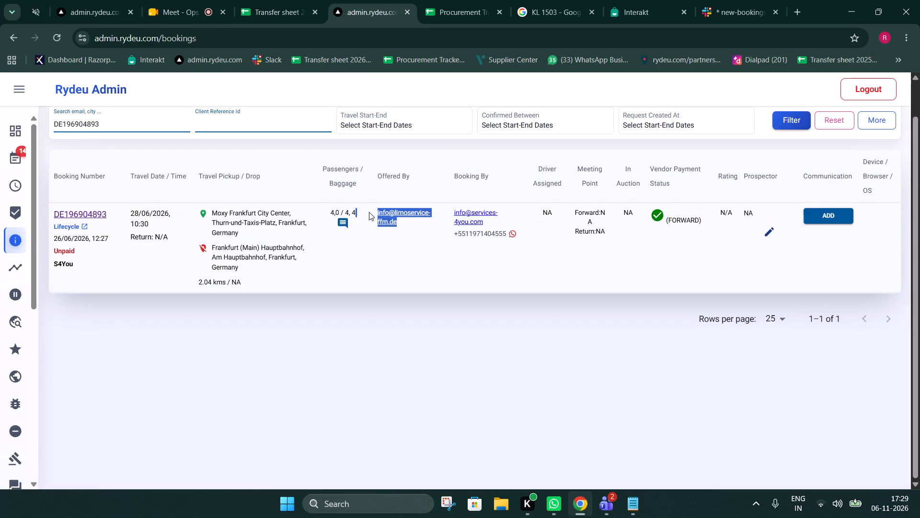
left_click_drag(369, 212, 370, 212)
left_click(419, 231)
left_click_drag(409, 226, 377, 214)
key("ctrl+c")
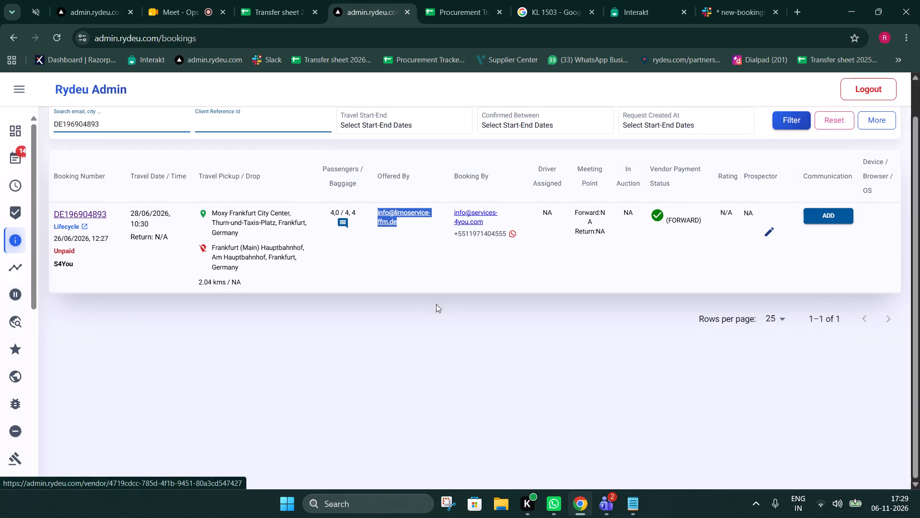
left_click(305, 0)
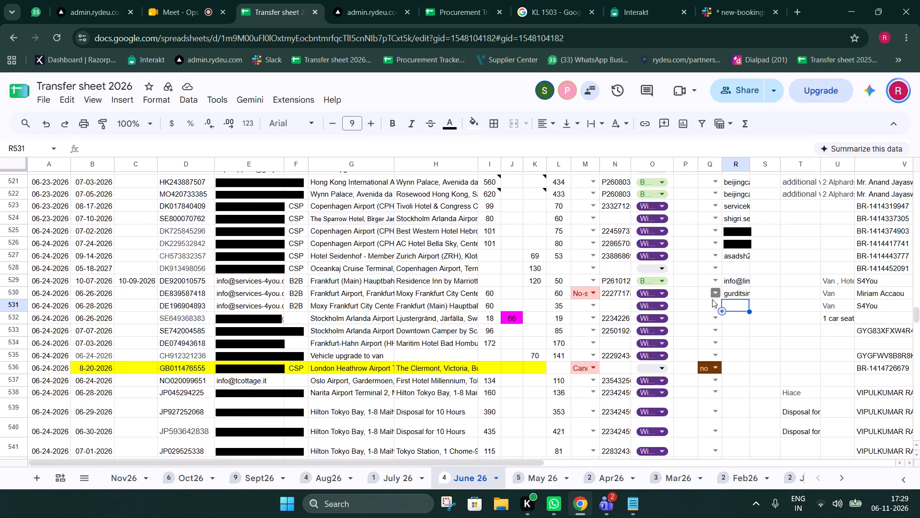
double_click(732, 304)
key("ctrl+v")
left_click(734, 317)
left_click(366, 0)
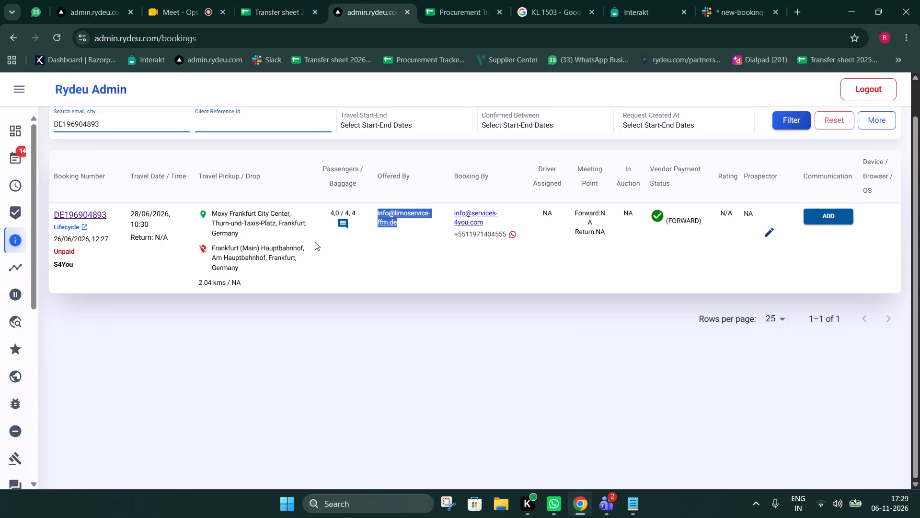
left_click_drag(319, 260, 319, 239)
left_click(285, 0)
left_click(187, 317)
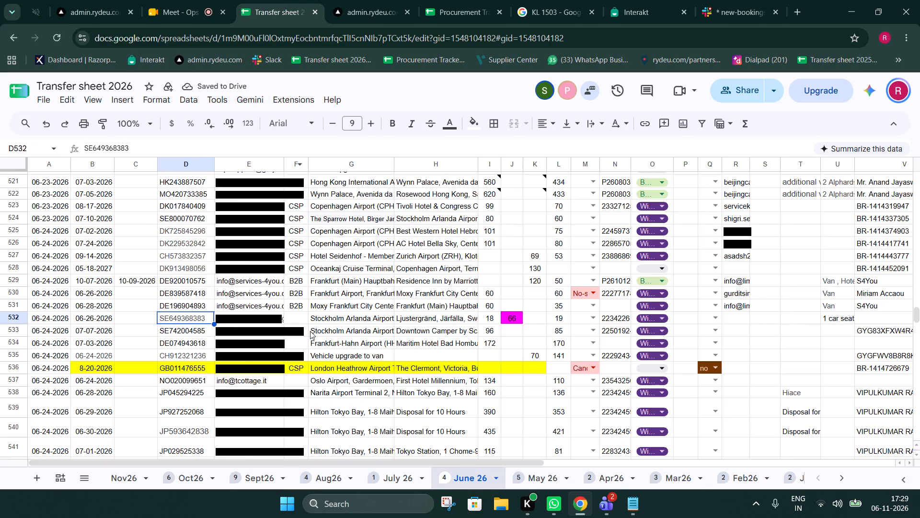
key("ctrl+c")
left_click(350, 0)
double_click(87, 129)
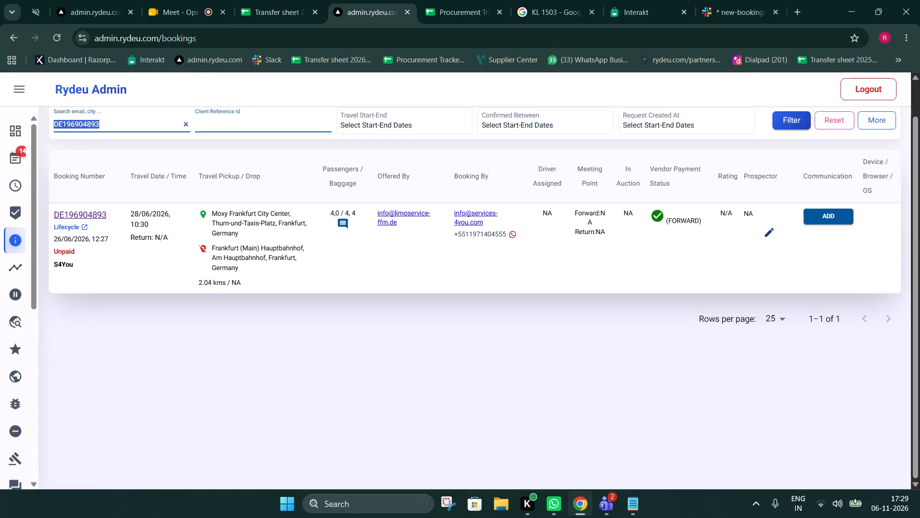
key("ctrl+v")
left_click(793, 122)
scroll(386, 301, "up", 2)
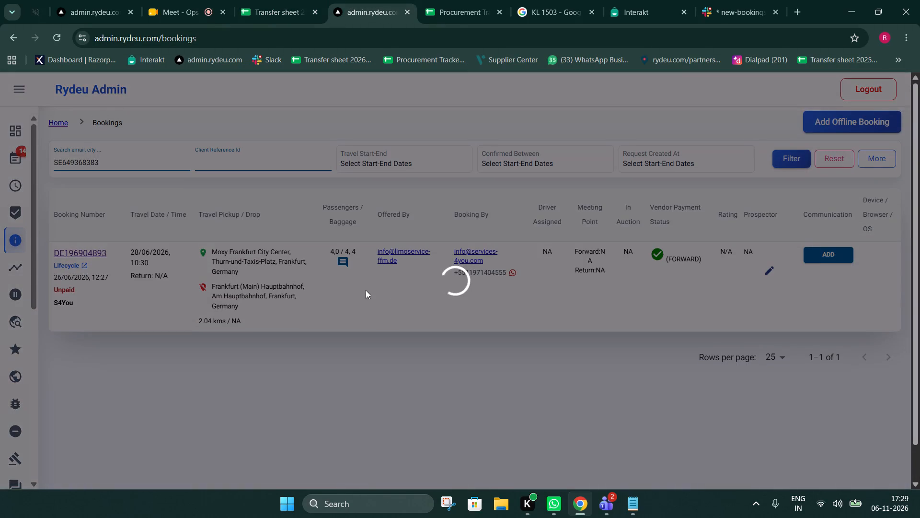
left_click_drag(393, 261, 385, 258)
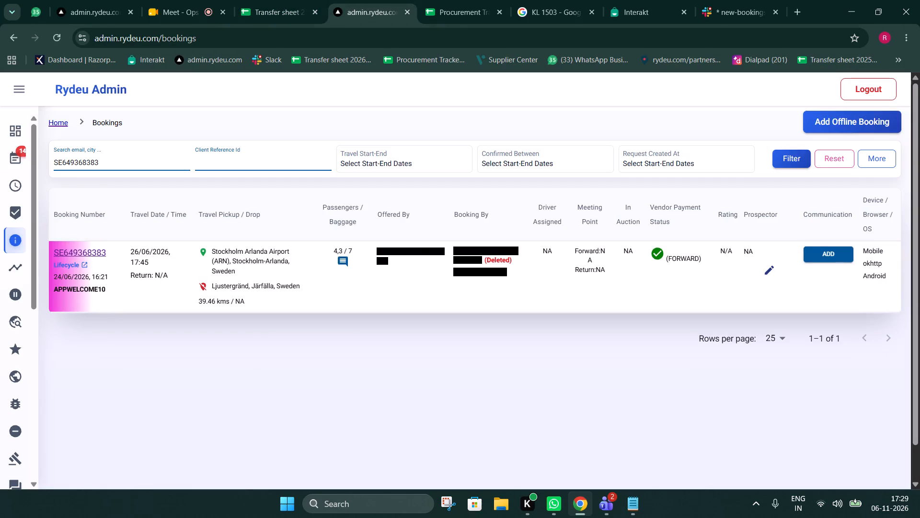
left_click_drag(385, 258, 378, 251)
key("ctrl+c")
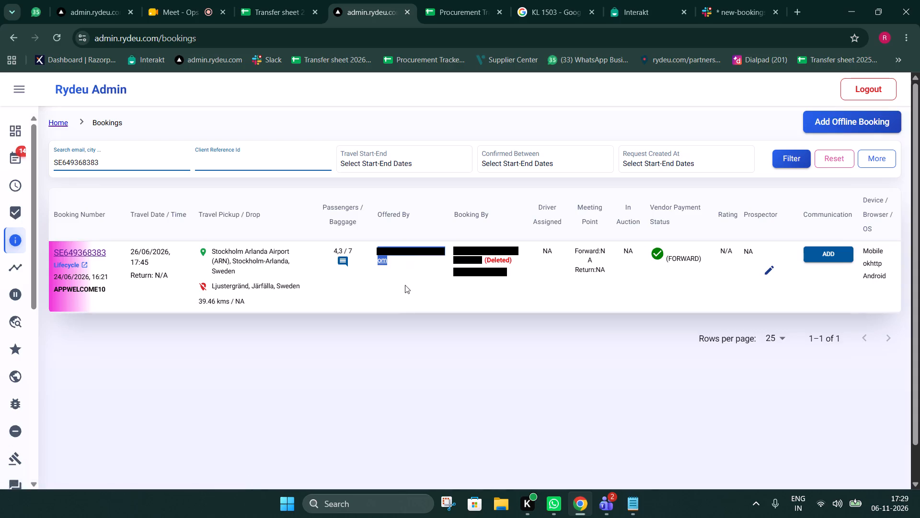
key("ctrl+c")
left_click(289, 0)
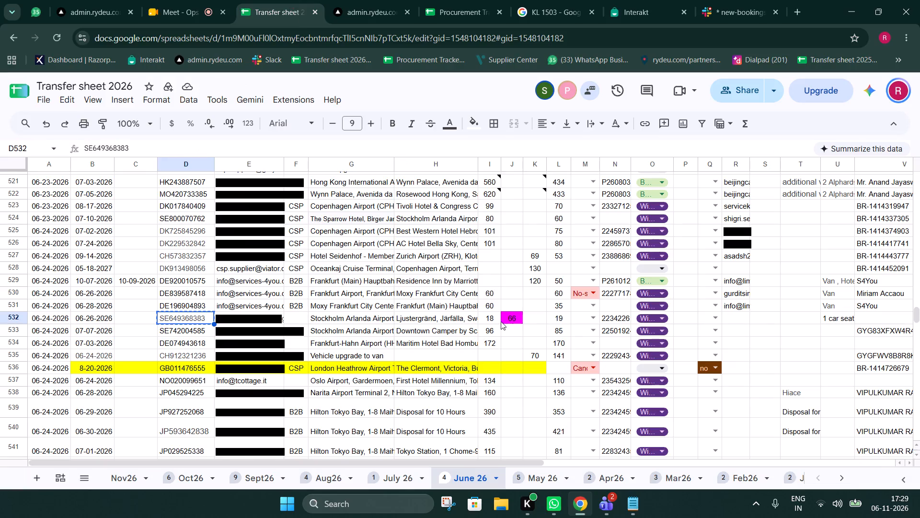
double_click(739, 321)
key("ctrl+v")
left_click(736, 332)
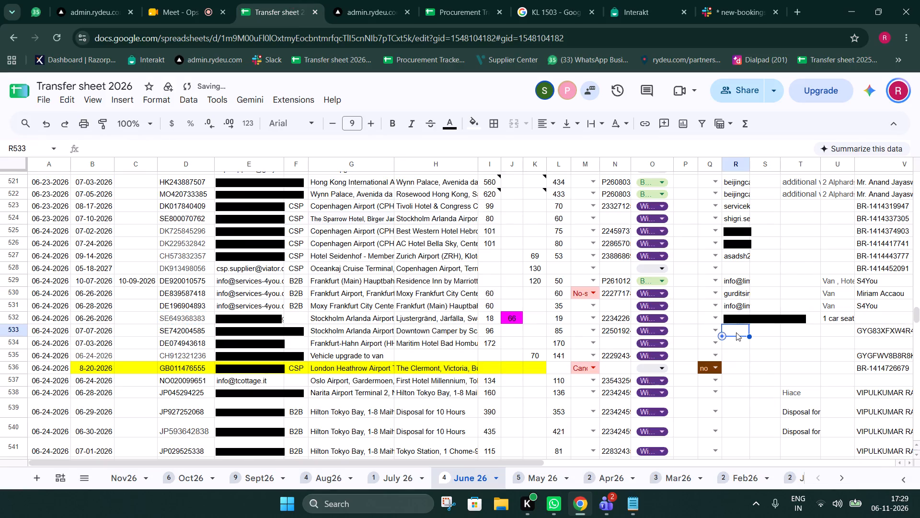
left_click(359, 0)
left_click(86, 252)
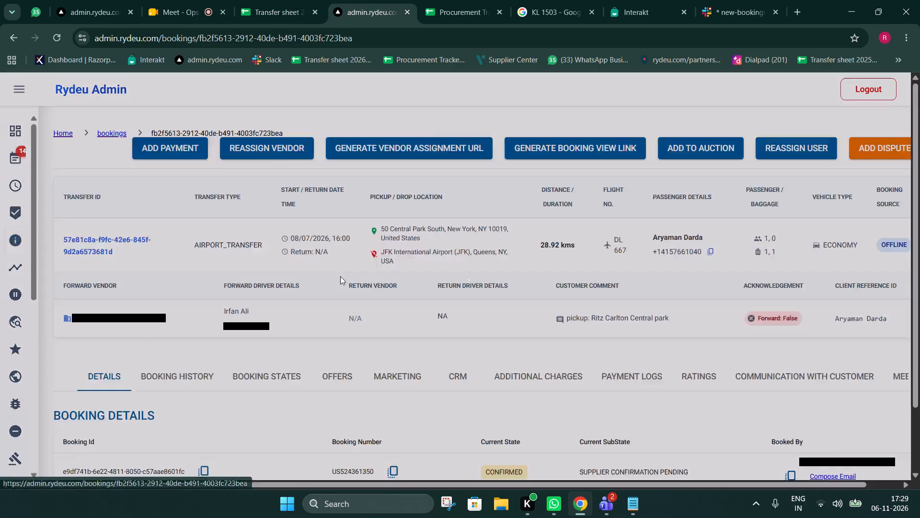
scroll(340, 276, "down", 5)
left_click(653, 229)
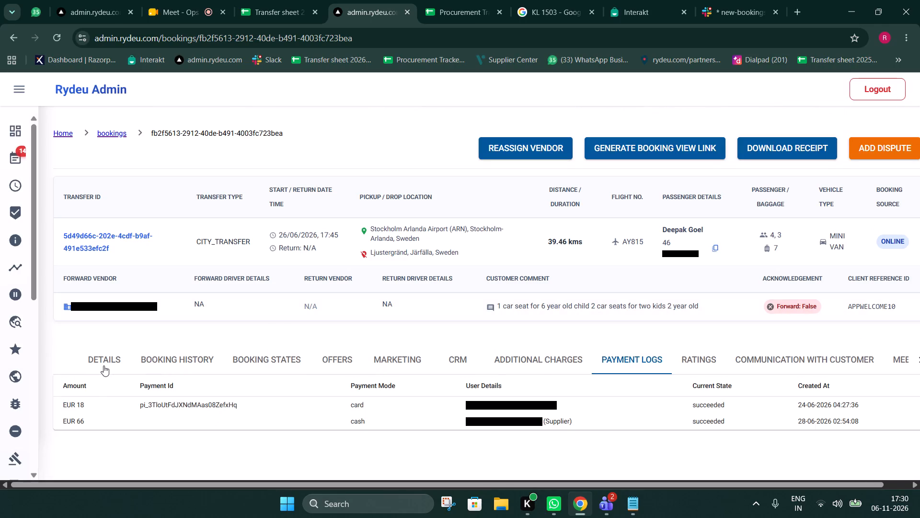
left_click(103, 365)
In row 532 of the transfer sheet, clear the amount in column J and enter 66 in column AB instead.
left_click(256, 0)
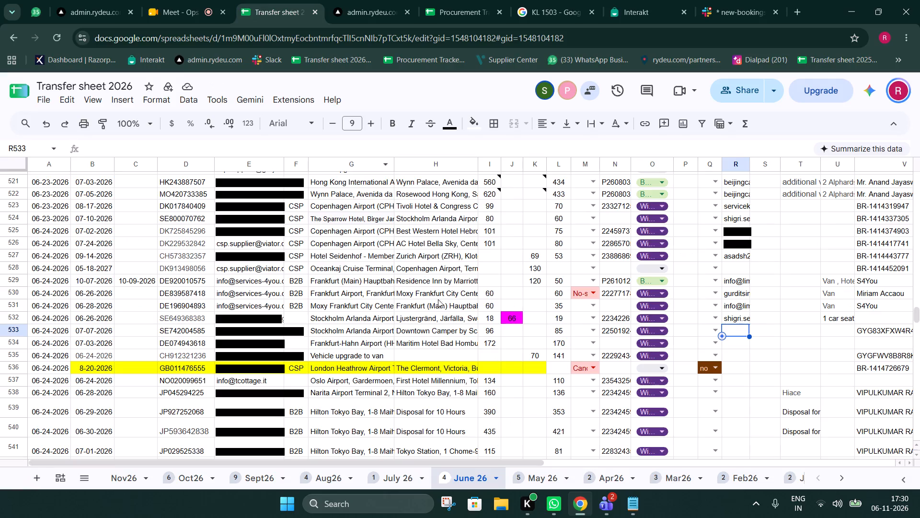
left_click(515, 320)
key("BackSpace")
key("Right")
key("Right")
key("Right")
key("Right")
key("Right")
key("Right")
key("Right")
key("Right")
key("Right")
key("Right")
key("Right")
key("Right")
key("Right")
key("Right")
key("Right")
key("Right")
key("Right")
key("Right")
key("Right")
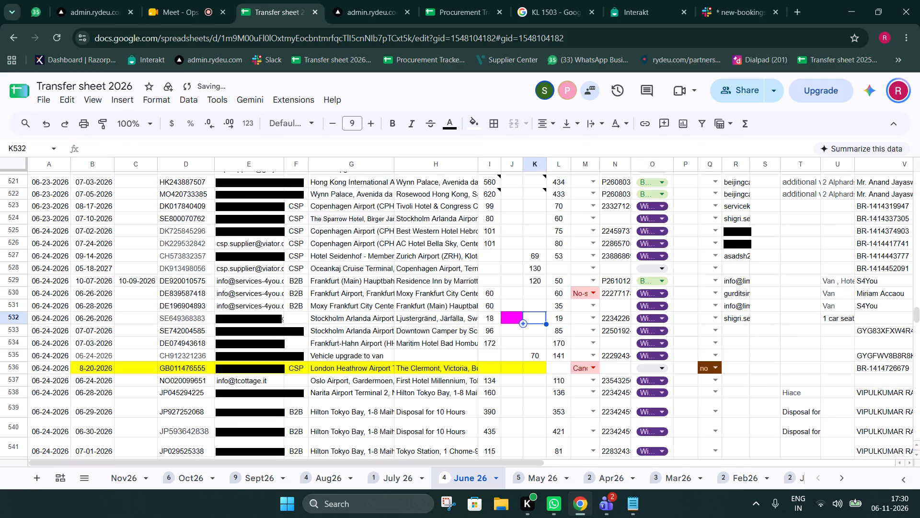
key("Left")
type("66")
Set the row 532 payment status in column X to Paid.
key("Left")
key("Left")
key("Left")
key("Left")
key("Return")
key("Down")
key("Down")
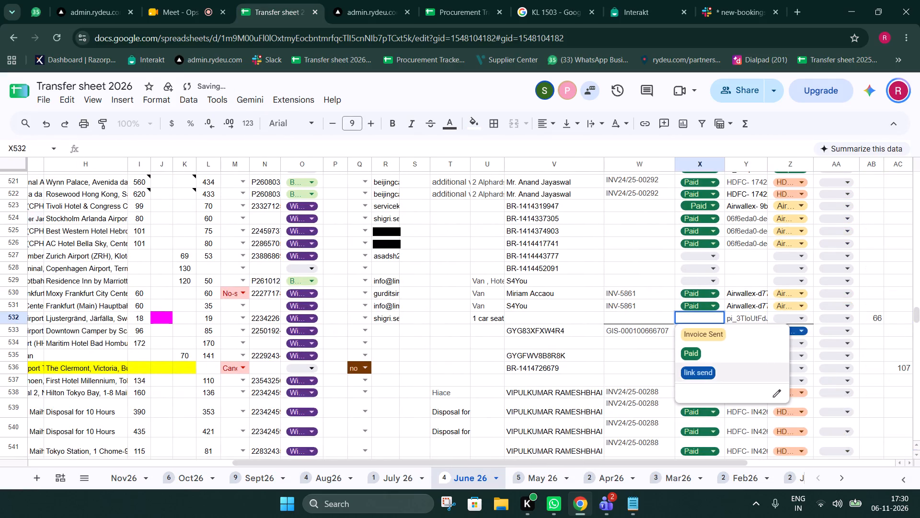
key("Up")
key("Return")
key("Right")
key("Right")
key("Right")
key("Right")
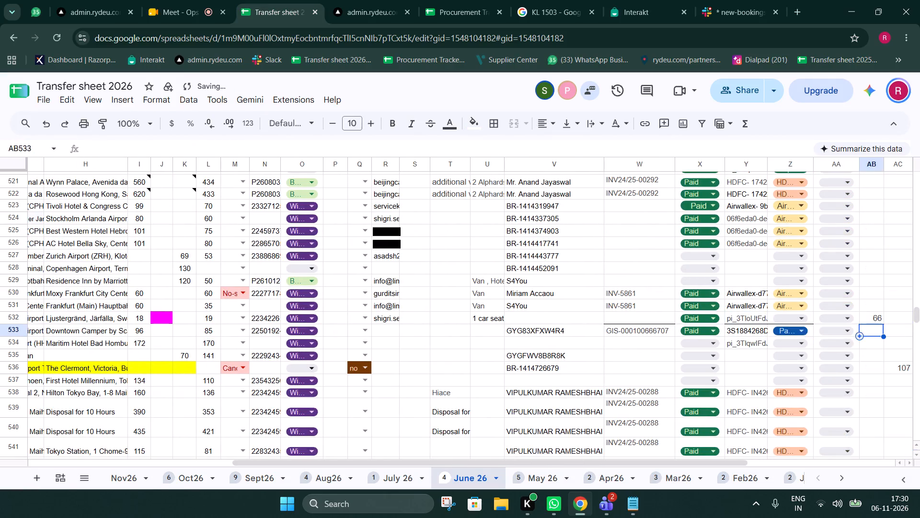
key("Up")
key("Left")
key("Left")
key("Left")
key("Left")
key("Left")
key("Left")
key("Left")
key("Left")
key("Left")
key("Left")
key("Left")
key("Left")
key("Left")
key("Left")
key("Left")
key("Left")
key("Left")
key("Left")
key("Left")
key("Left")
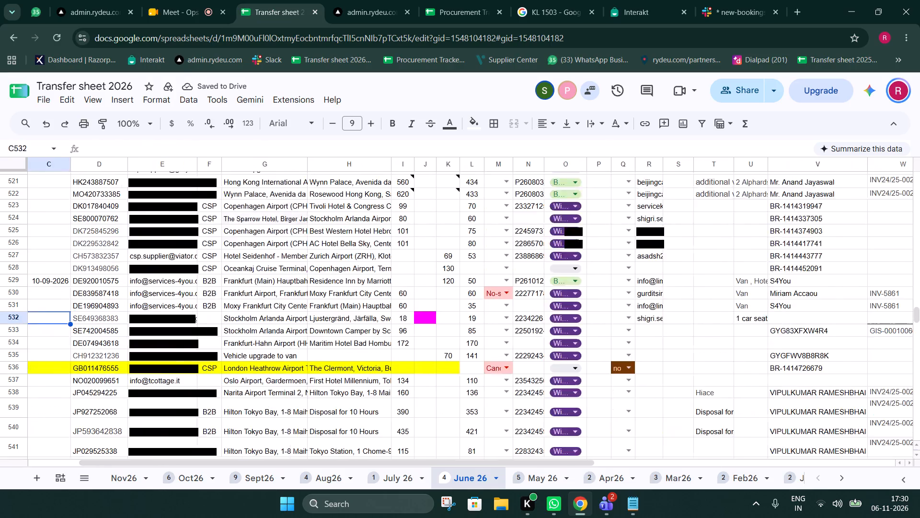
key("Right")
key("Right")
key("Right")
key("Down")
key("ctrl+c")
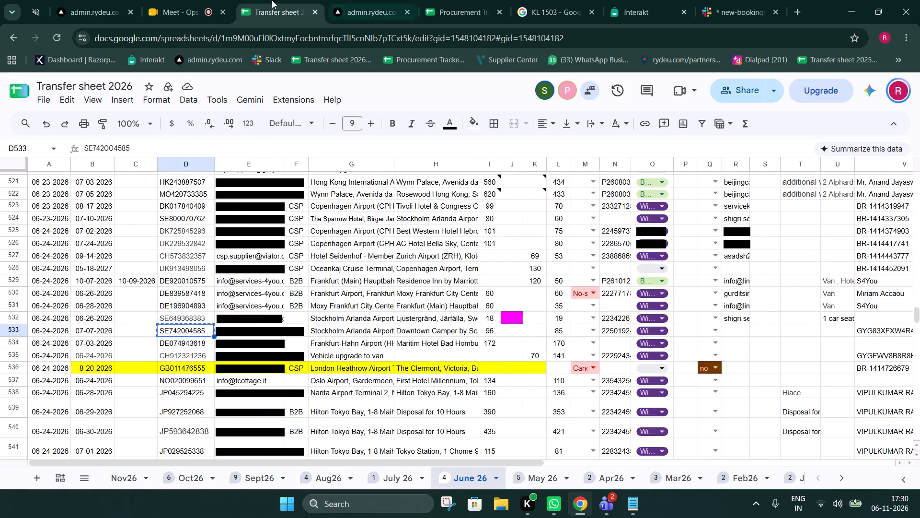
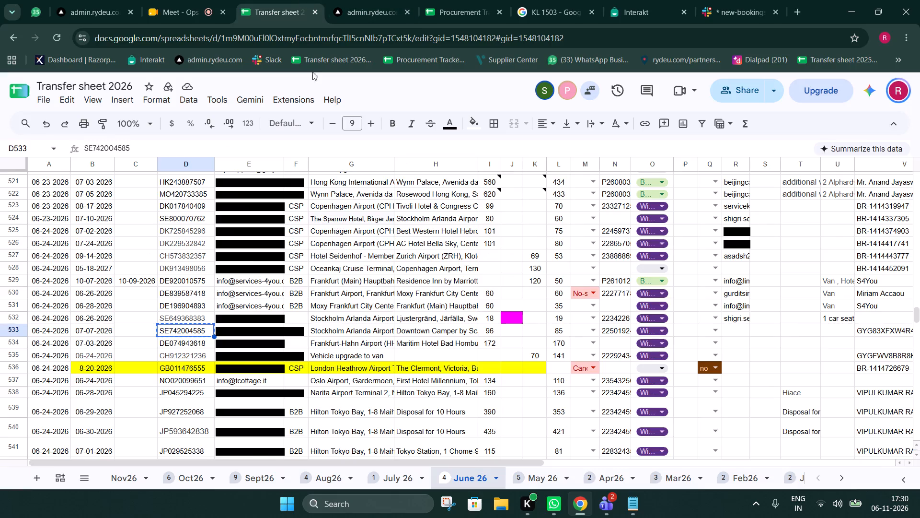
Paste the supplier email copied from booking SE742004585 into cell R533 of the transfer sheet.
double_click(728, 329)
key("ctrl+v")
left_click(730, 345)
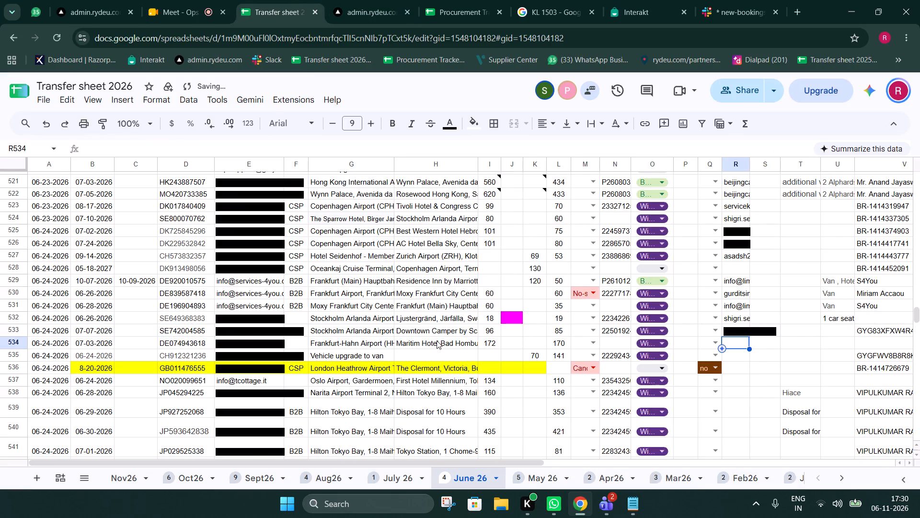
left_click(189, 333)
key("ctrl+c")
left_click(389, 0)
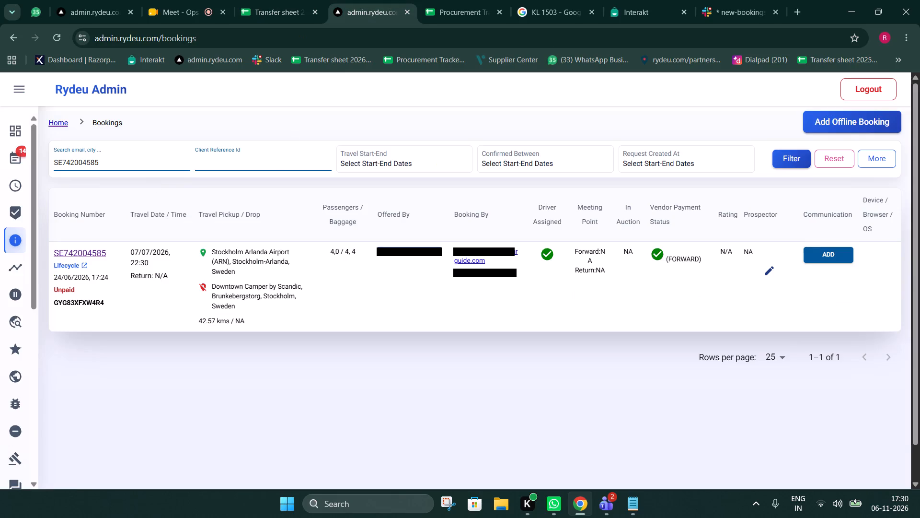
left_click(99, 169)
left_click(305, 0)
left_click(202, 340)
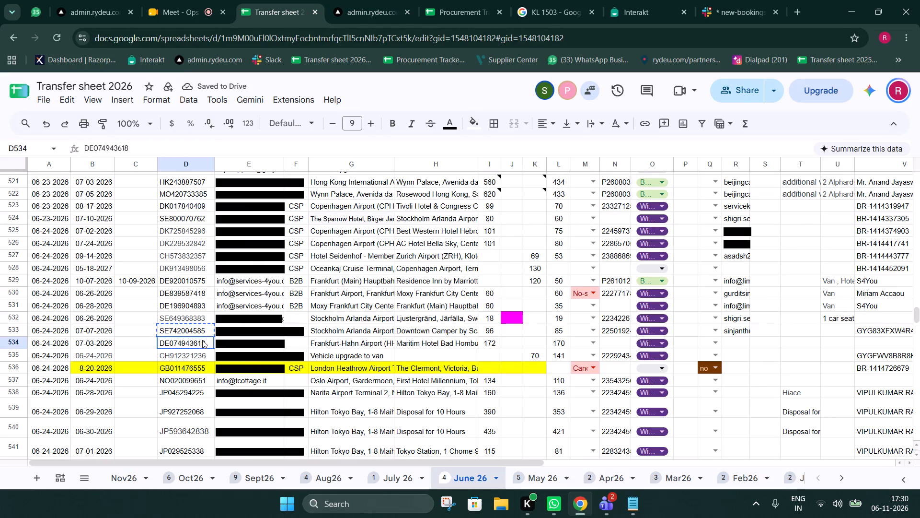
key("ctrl+c")
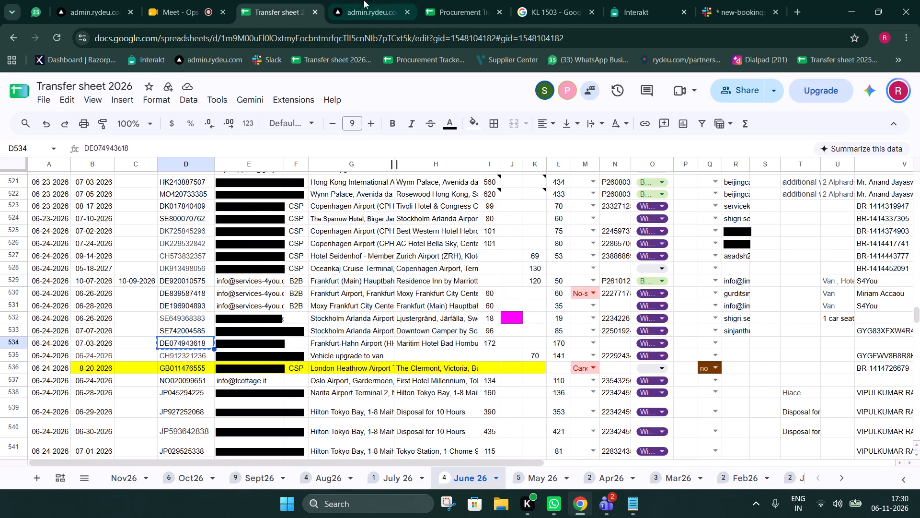
left_click(351, 0)
double_click(70, 156)
key("ctrl+v")
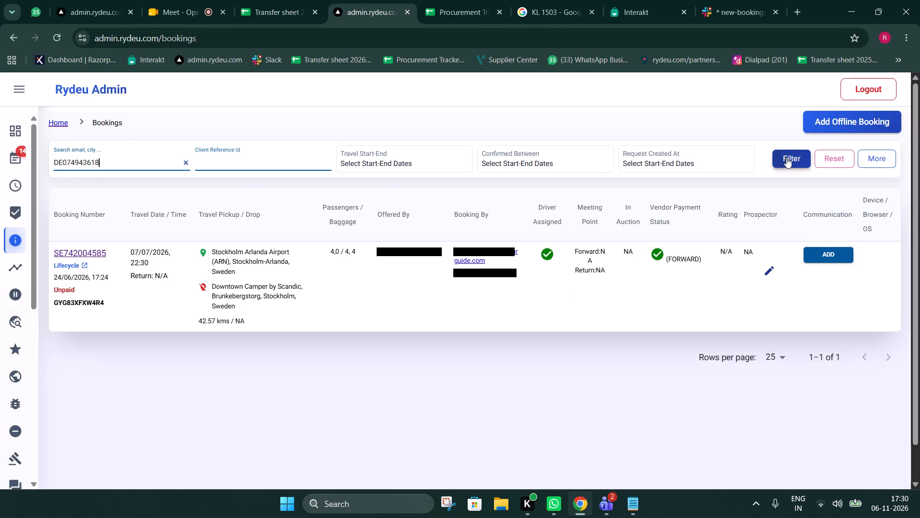
left_click(786, 158)
left_click(292, 0)
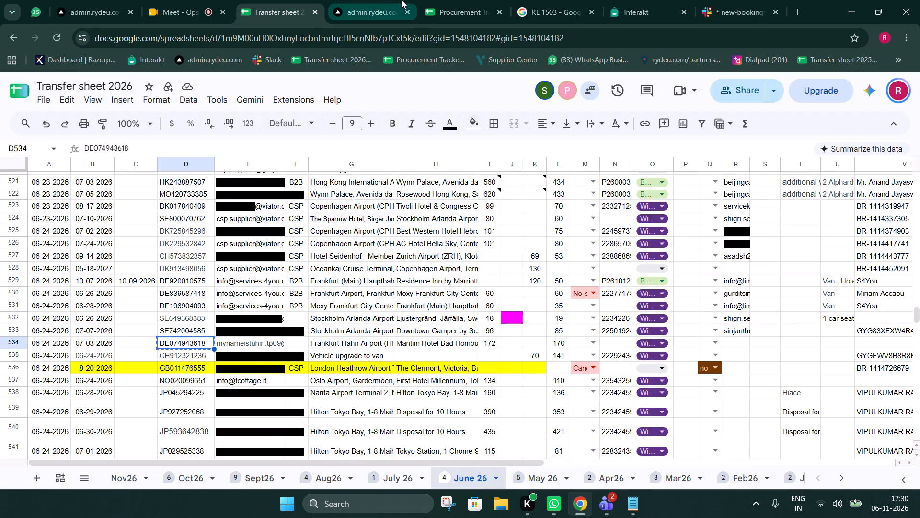
left_click(391, 0)
left_click_drag(400, 265, 377, 254)
key("ctrl+c")
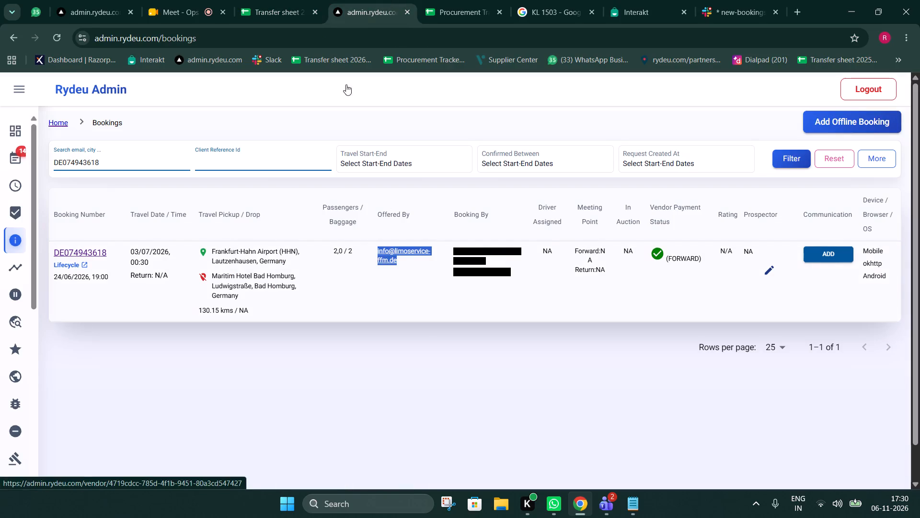
left_click(298, 0)
double_click(747, 344)
key("ctrl+v")
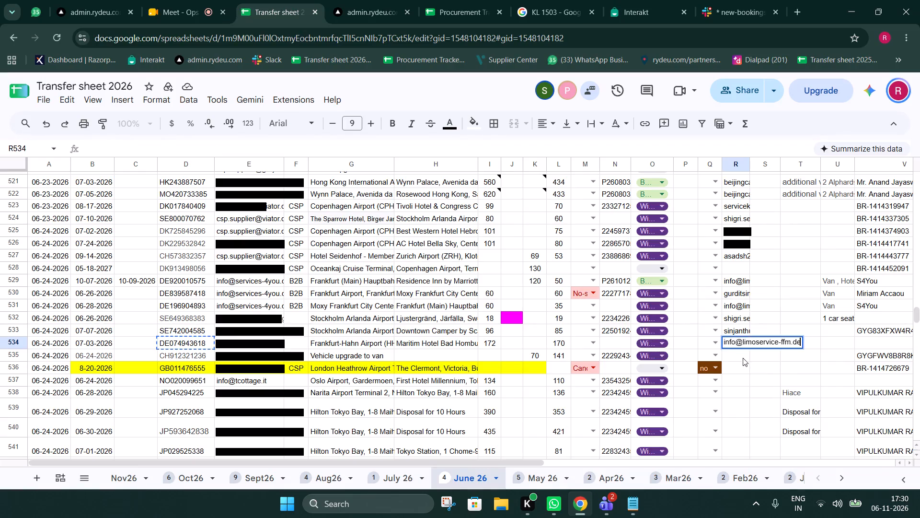
left_click(742, 359)
scroll(454, 330, "down", 1)
left_click(201, 293)
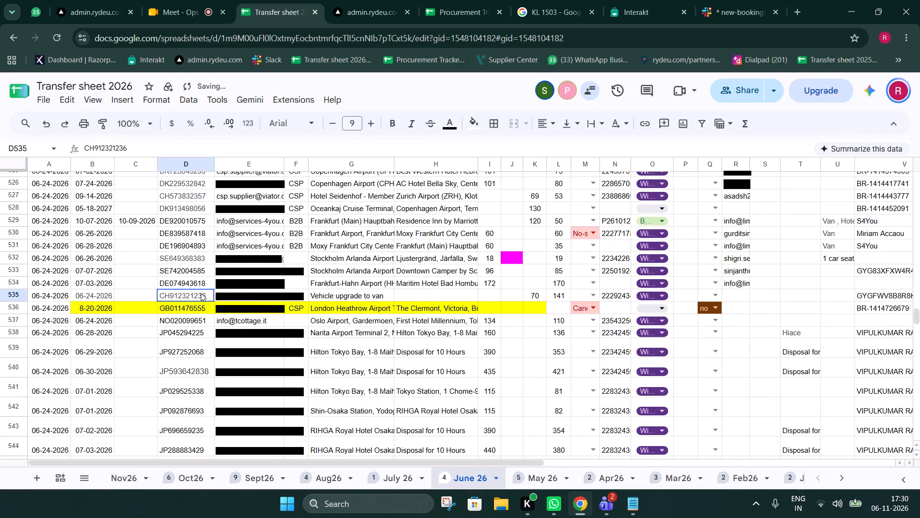
key("ctrl+c")
left_click(399, 0)
double_click(49, 165)
double_click(69, 161)
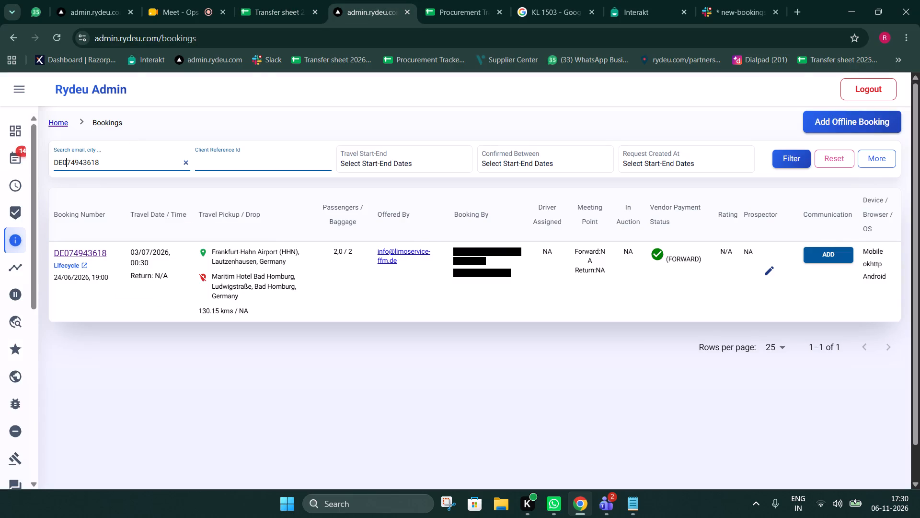
key("ctrl+v")
left_click(788, 160)
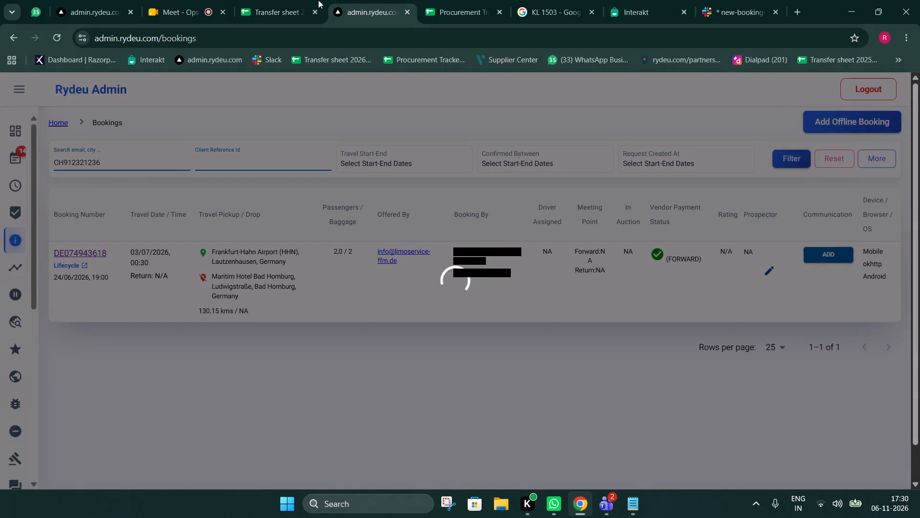
left_click(269, 0)
key("ctrl+f")
key("ctrl+v")
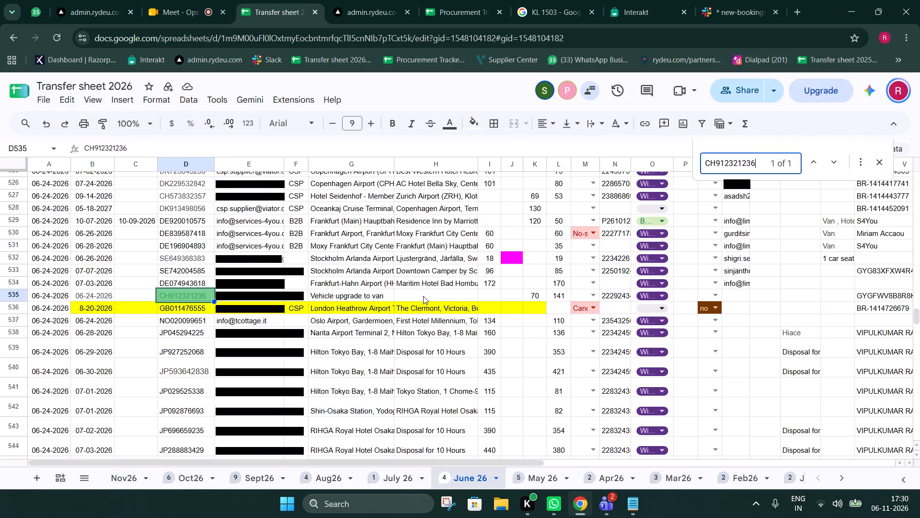
left_click(885, 160)
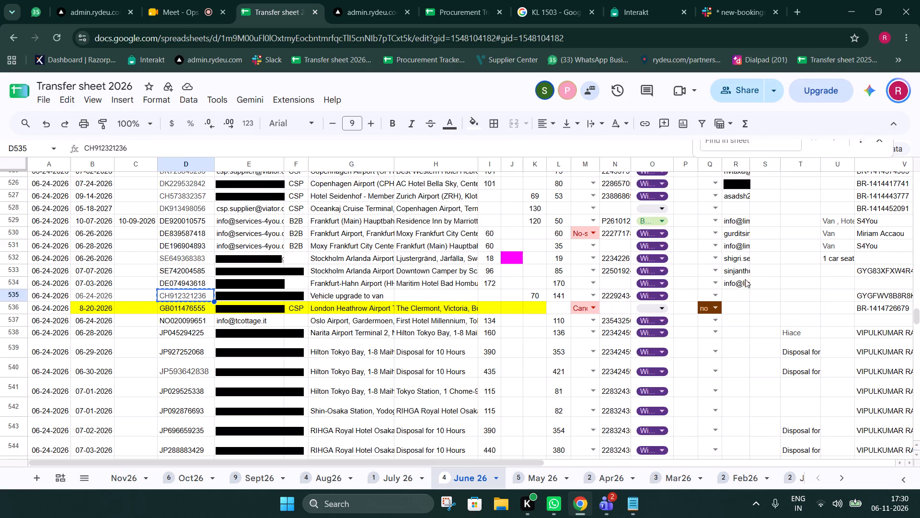
left_click(740, 295)
left_click(356, 0)
left_click_drag(388, 264, 374, 251)
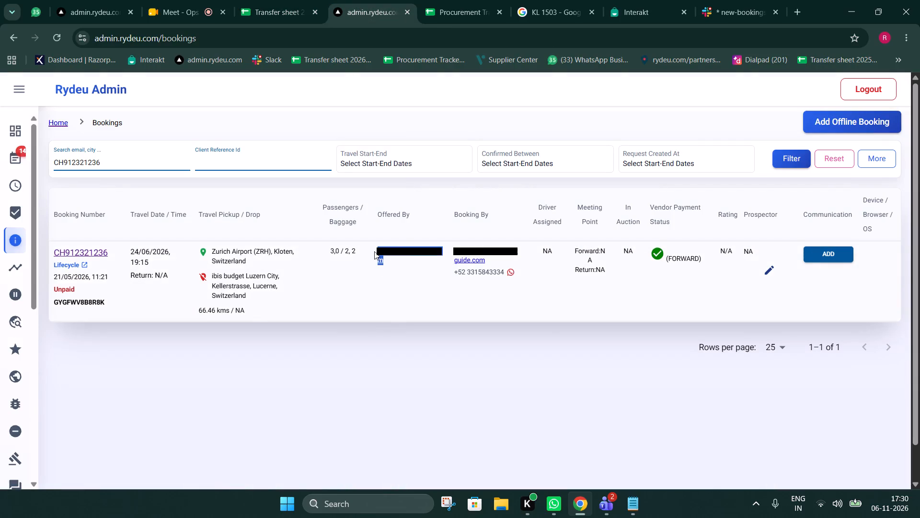
left_click_drag(374, 251, 374, 251)
key("ctrl+c")
left_click(306, 0)
left_click(748, 297)
double_click(738, 293)
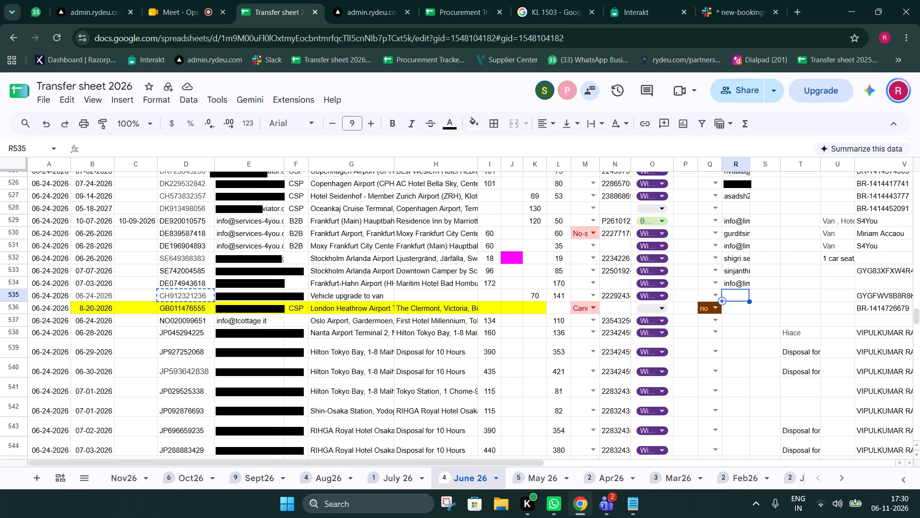
key("ctrl+v")
left_click(736, 325)
Look through the June 26 rows around 506 to 563 for bookings with an empty supplier contact in column R.
scroll(531, 330, "up", 4)
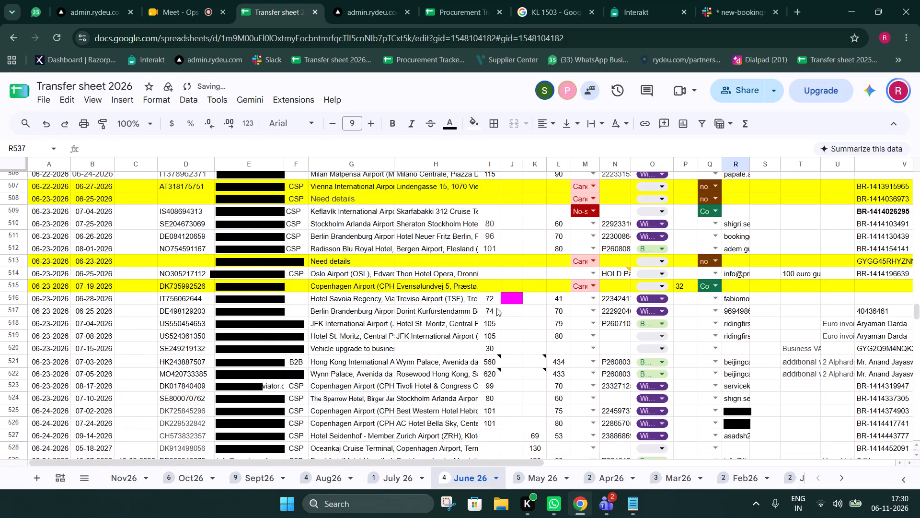
scroll(496, 306, "up", 6)
scroll(496, 306, "down", 8)
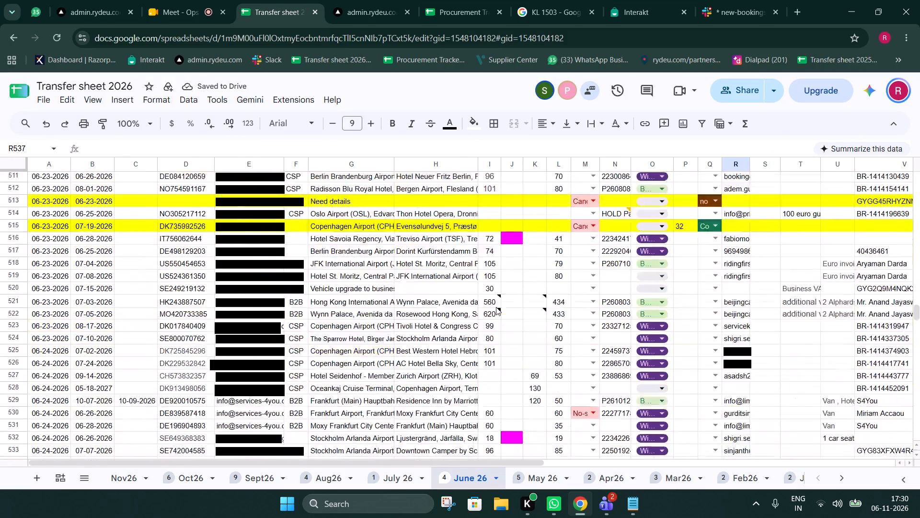
scroll(496, 307, "down", 6)
scroll(496, 307, "up", 1)
scroll(496, 307, "down", 2)
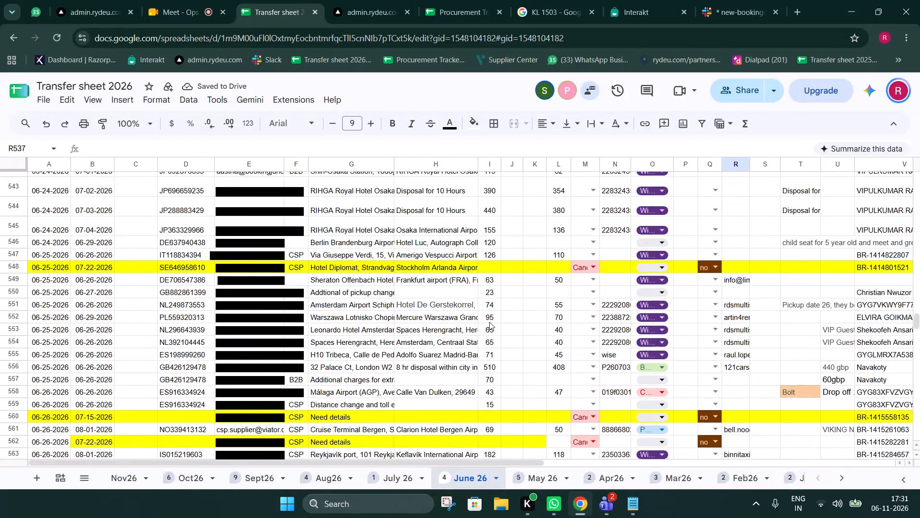
scroll(491, 322, "up", 3)
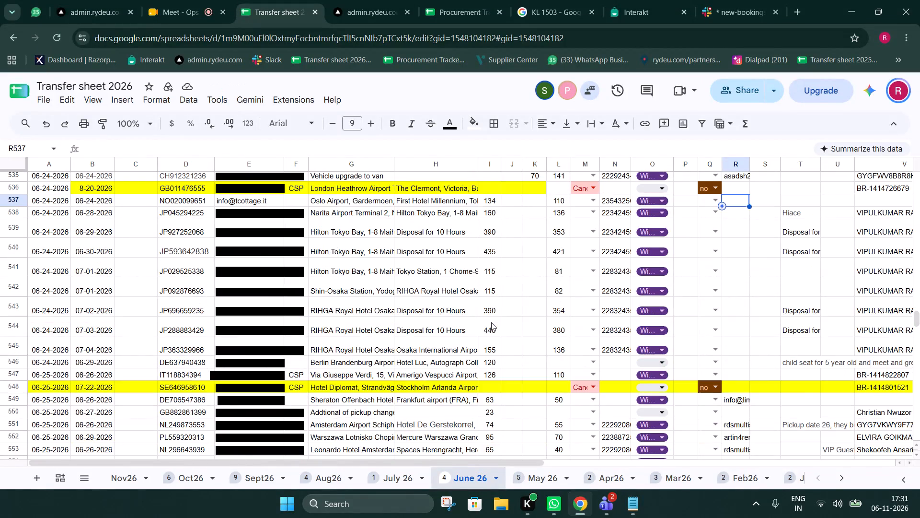
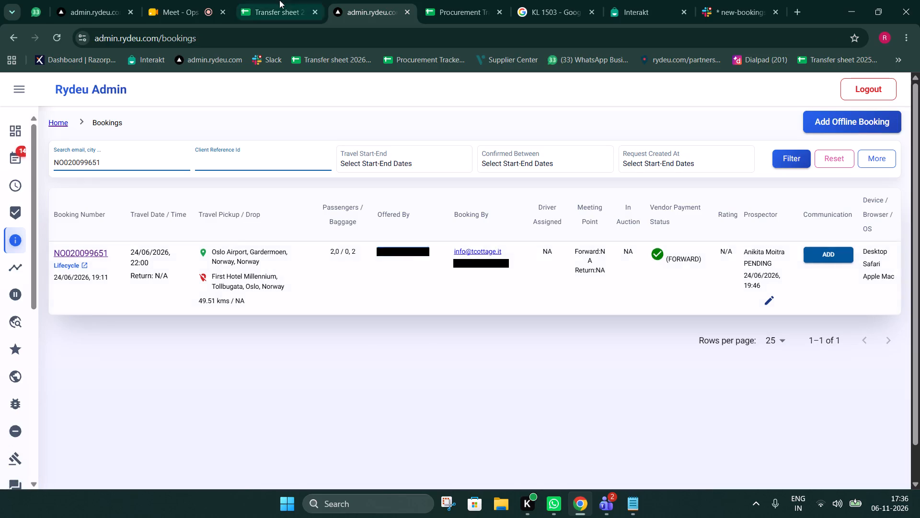
left_click(279, 0)
double_click(735, 262)
key("ctrl+v")
left_click(736, 272)
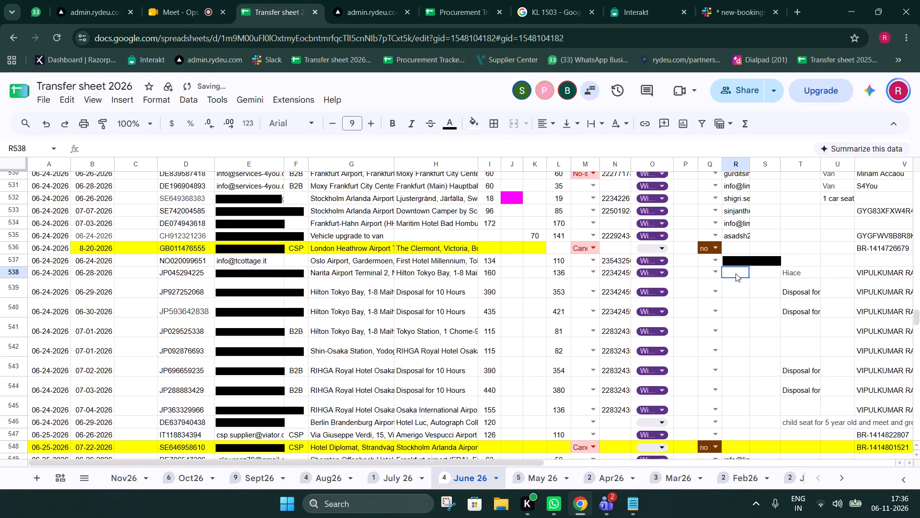
left_click(197, 276)
key("ctrl+c")
left_click(382, 0)
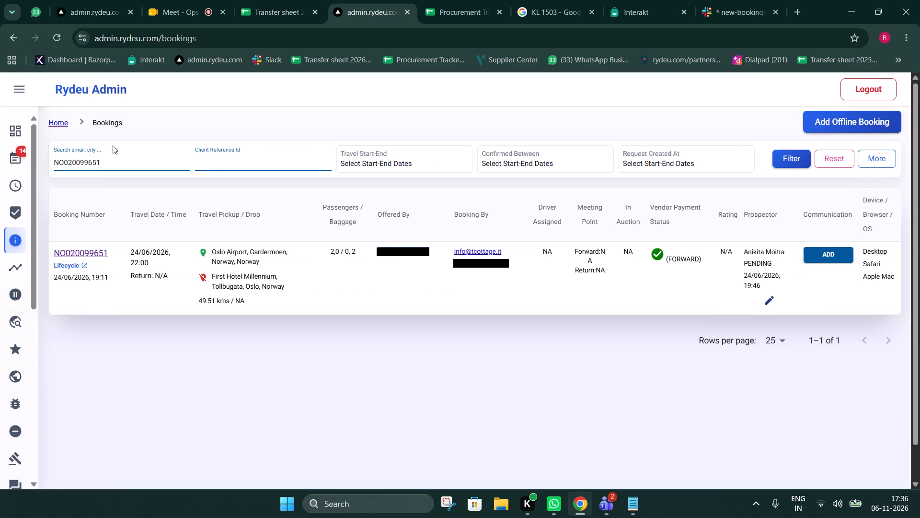
double_click(65, 163)
key("ctrl+v")
left_click(791, 155)
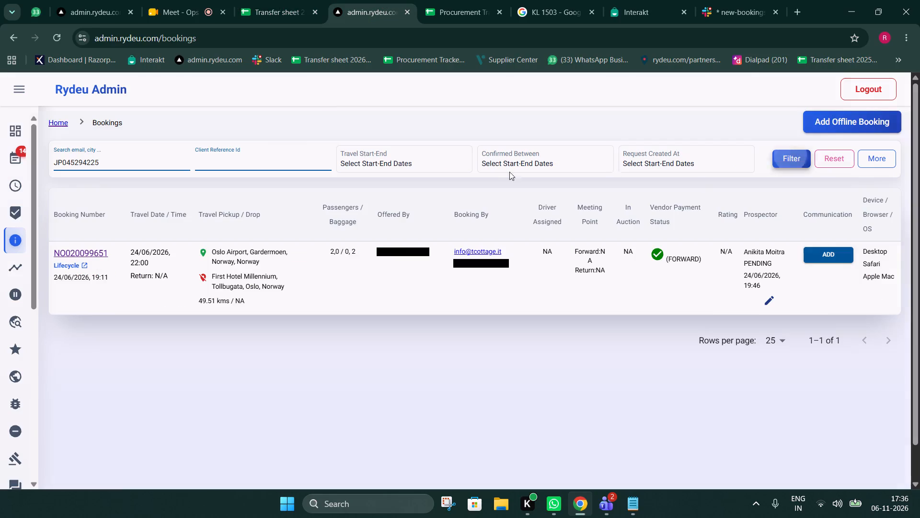
left_click_drag(417, 264, 412, 262)
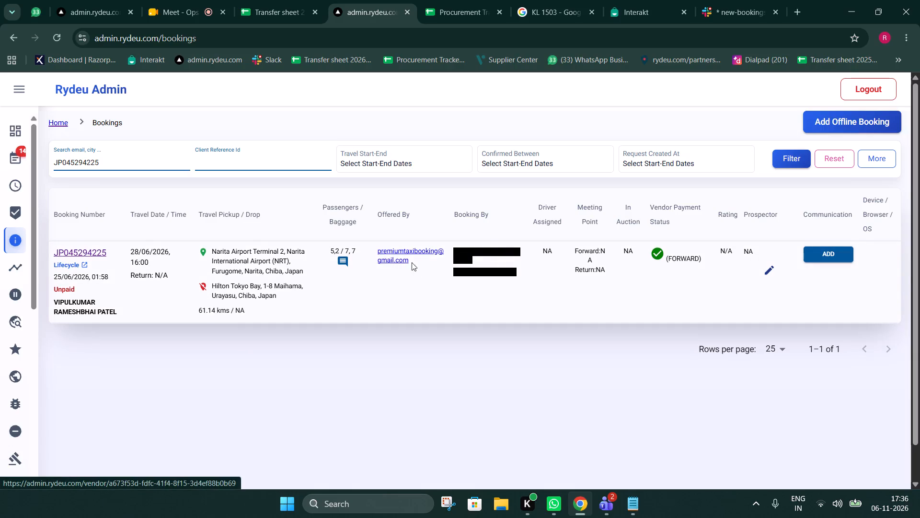
left_click_drag(412, 262, 384, 251)
key("ctrl+c")
left_click(415, 265)
left_click_drag(411, 261, 383, 254)
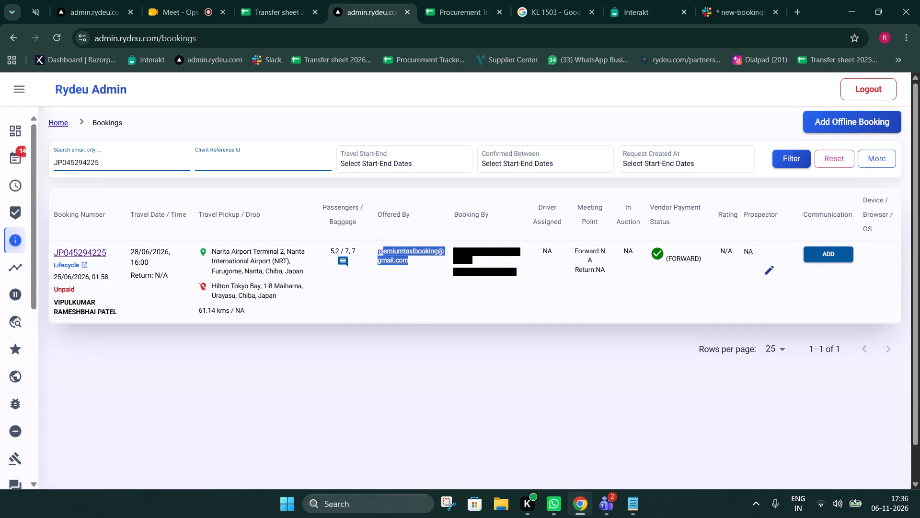
left_click_drag(383, 254, 374, 252)
key("ctrl+c")
left_click(297, 0)
double_click(729, 271)
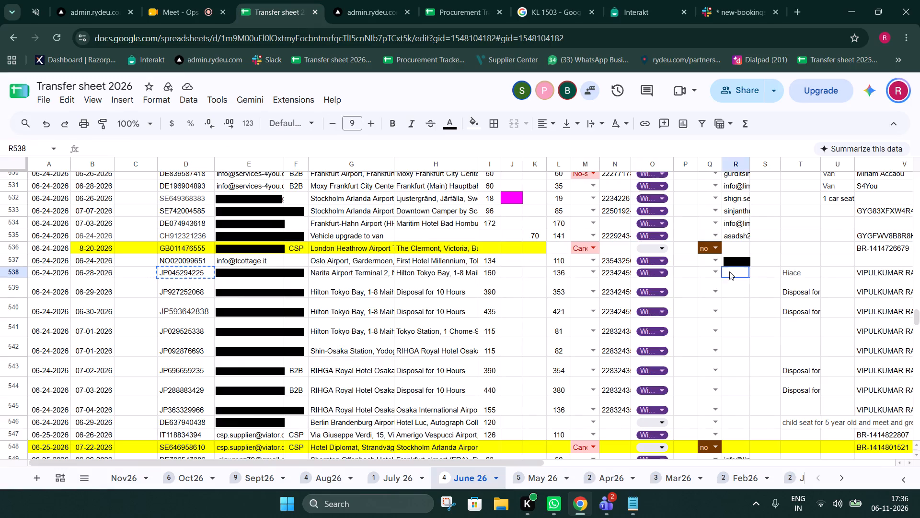
key("ctrl+v")
left_click(731, 284)
left_click(205, 291)
key("ctrl+c")
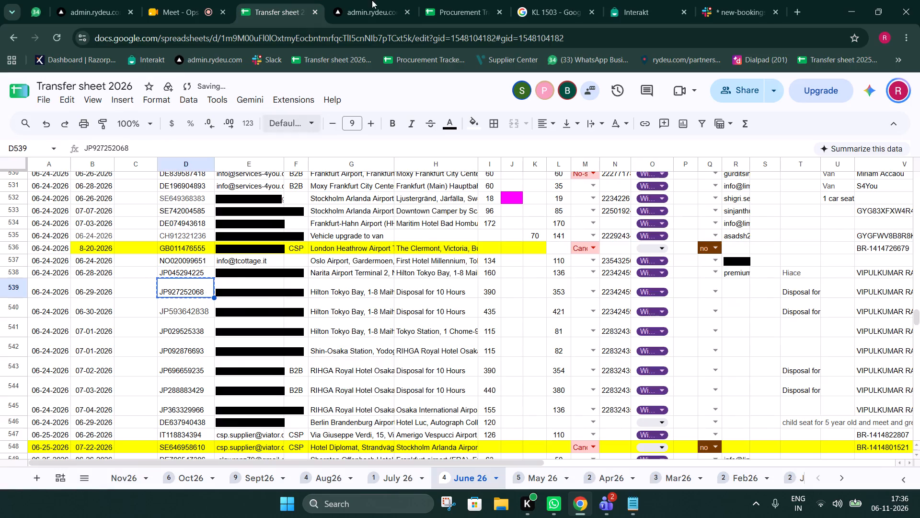
left_click(372, 0)
double_click(79, 165)
key("ctrl+v")
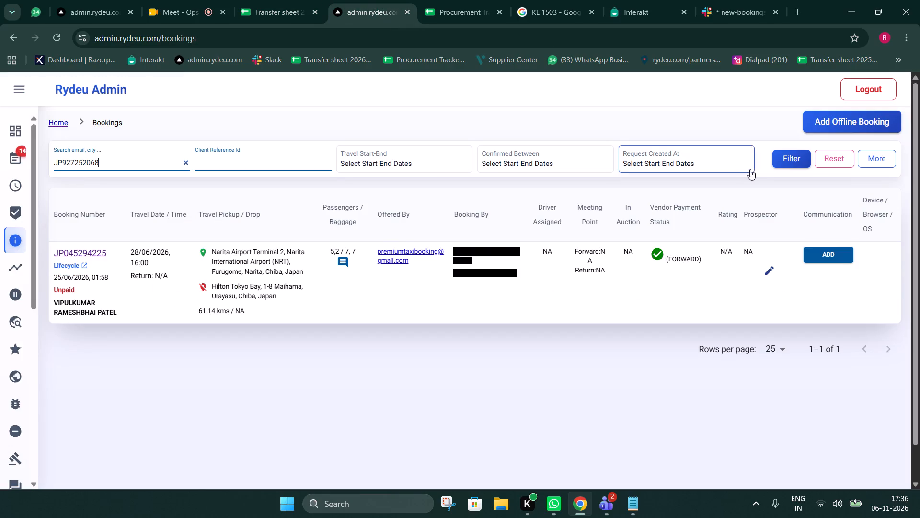
left_click(795, 157)
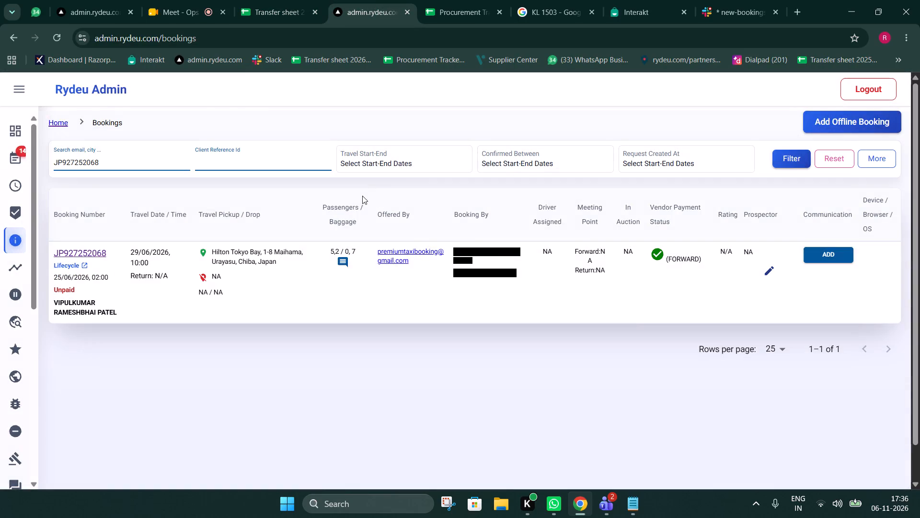
left_click(284, 0)
left_click(199, 313)
key("ctrl+c")
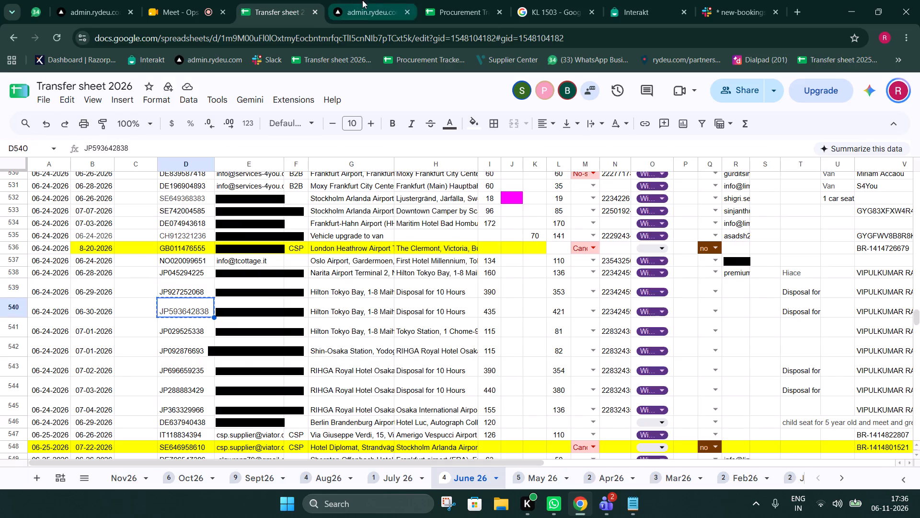
left_click(361, 0)
double_click(94, 165)
key("ctrl+v")
left_click(792, 156)
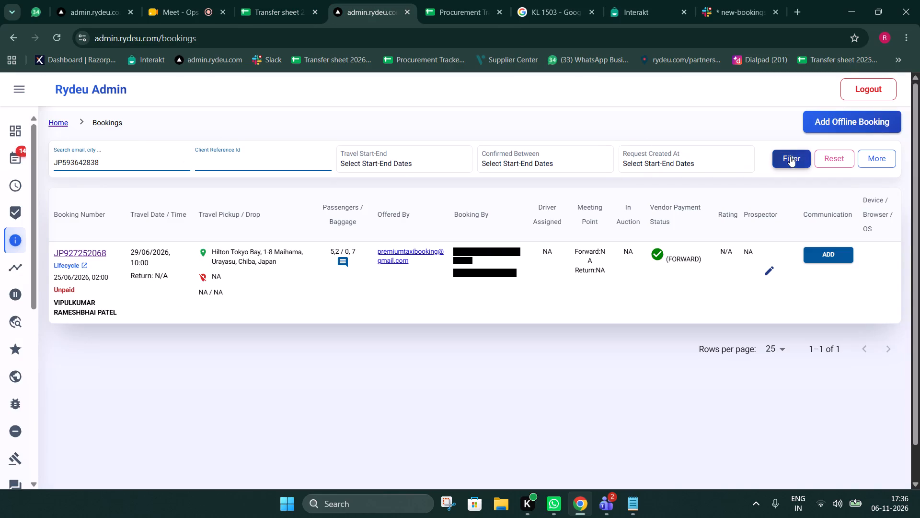
left_click(277, 0)
left_click(198, 330)
key("ctrl+c")
left_click(412, 0)
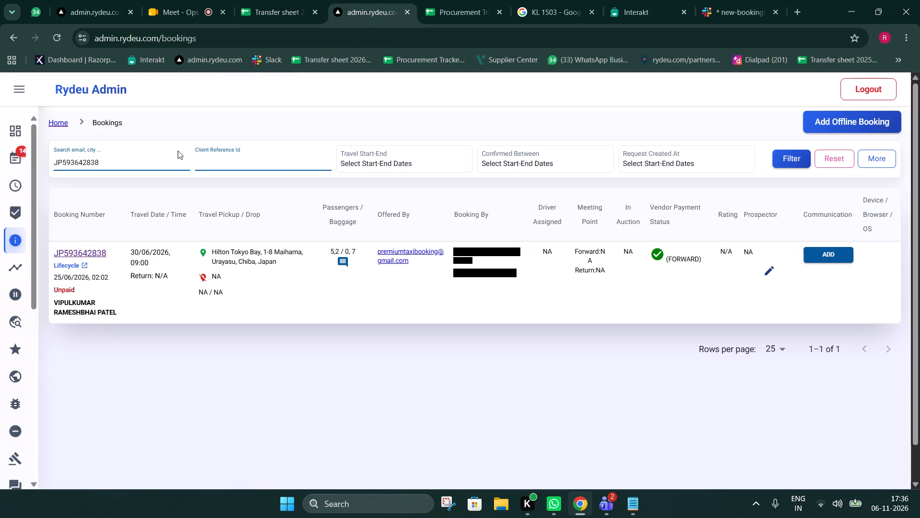
double_click(91, 166)
key("ctrl+v")
left_click(781, 157)
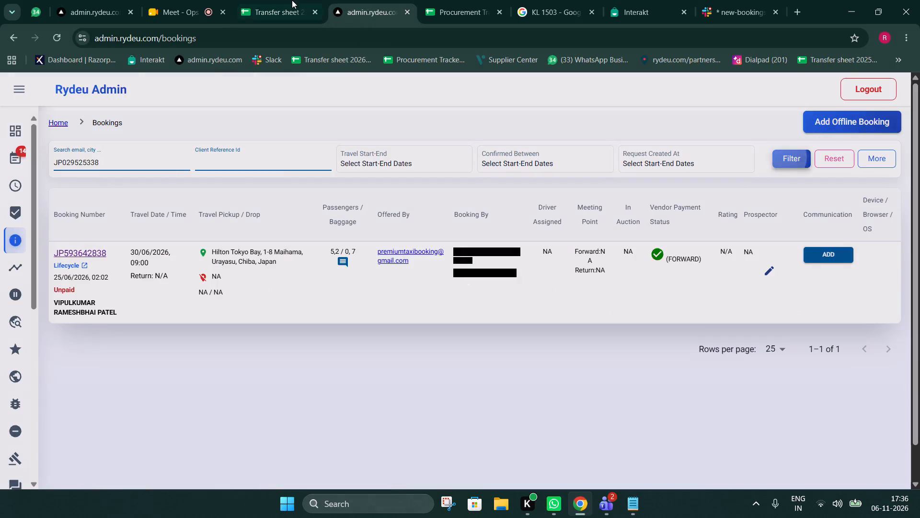
left_click(291, 0)
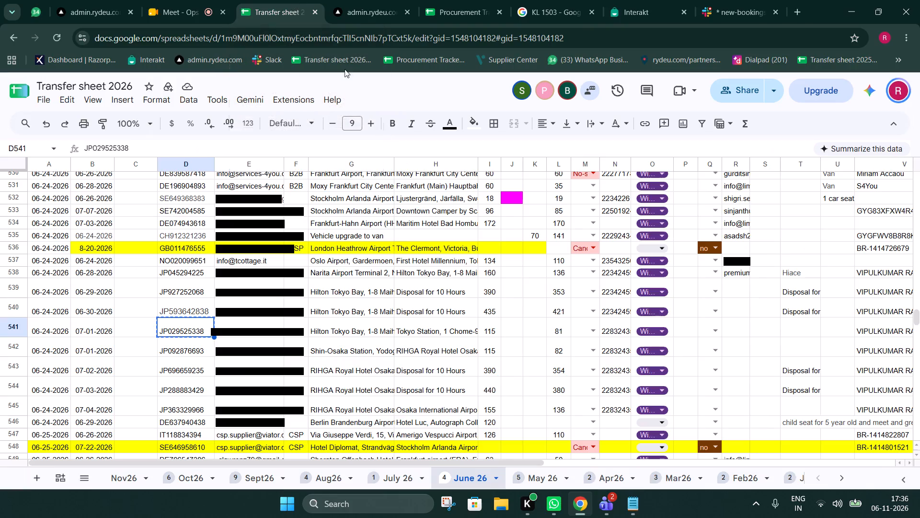
left_click(190, 341)
key("ctrl+c")
left_click(358, 0)
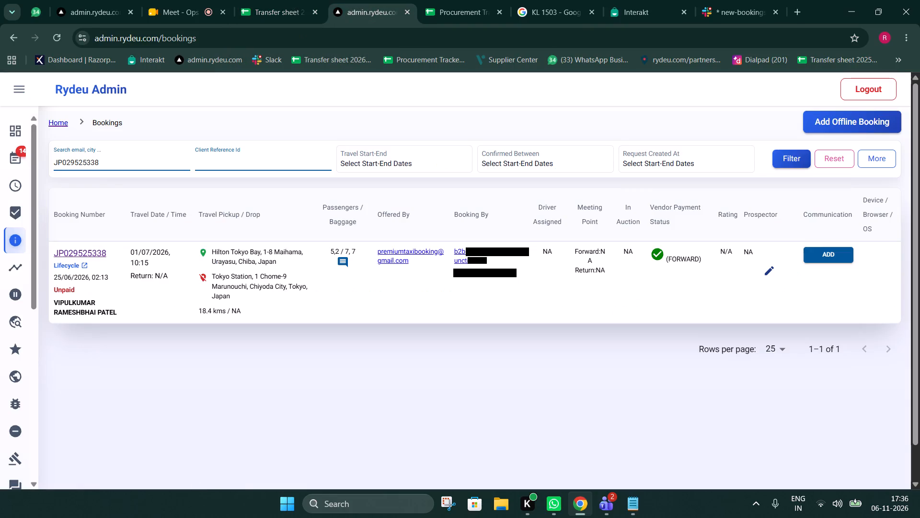
double_click(74, 164)
key("ctrl+v")
left_click(774, 160)
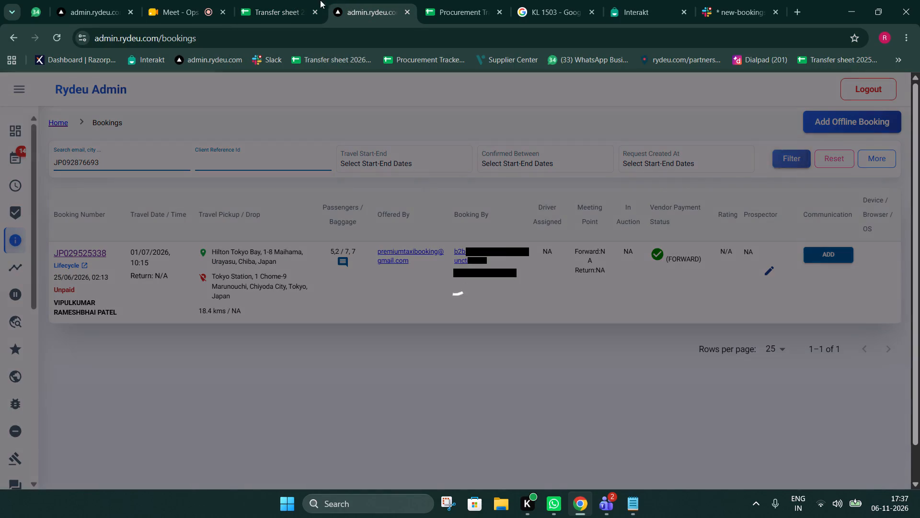
left_click(299, 0)
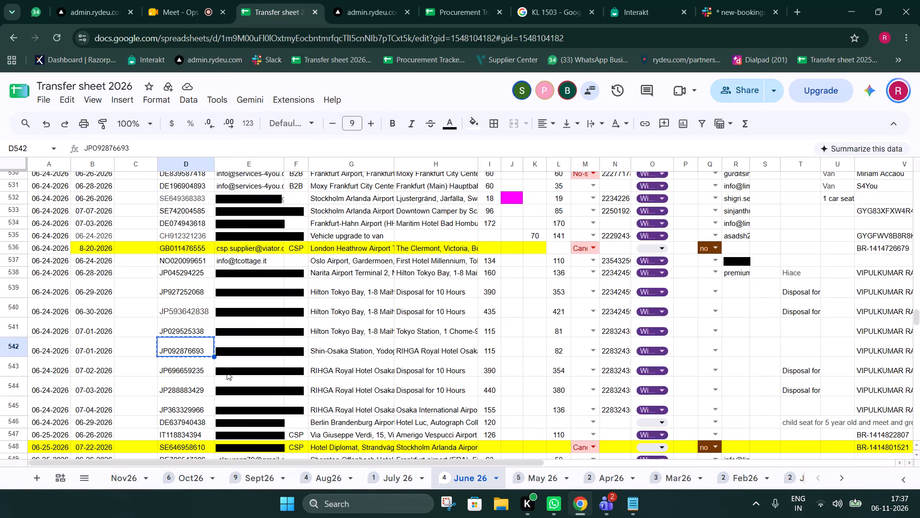
left_click(205, 367)
key("ctrl+c")
left_click(378, 0)
double_click(78, 160)
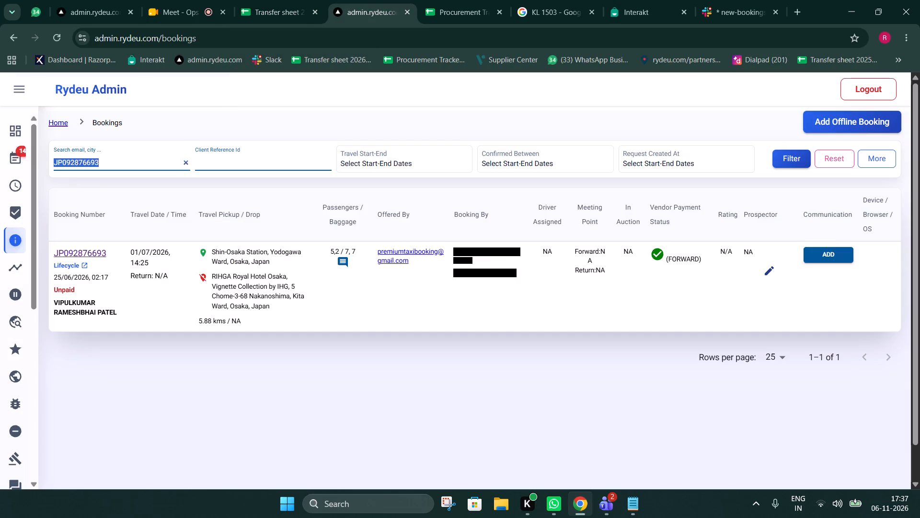
key("ctrl+v")
left_click(792, 163)
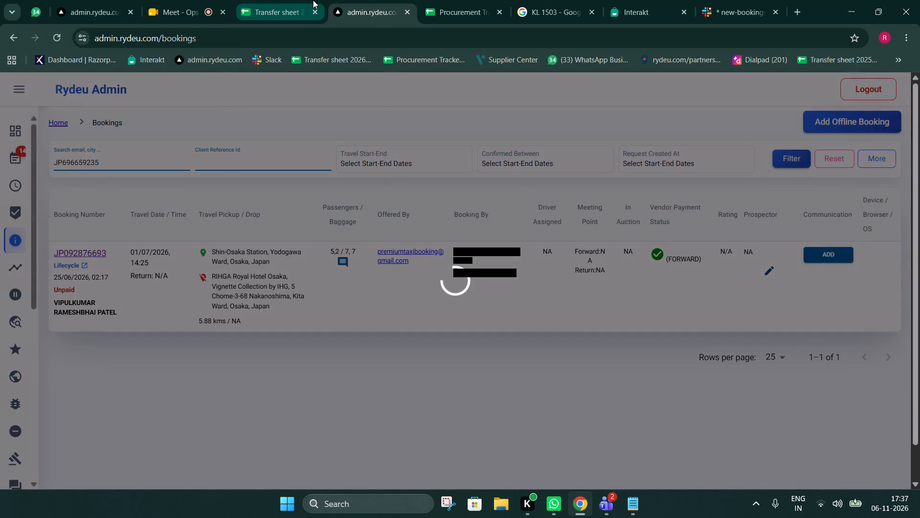
left_click(313, 0)
left_click(200, 396)
key("ctrl+c")
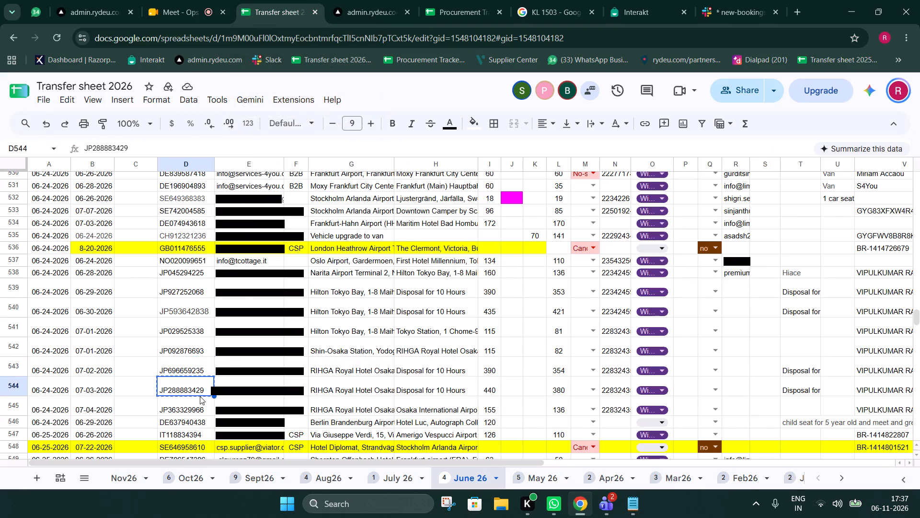
left_click(386, 0)
double_click(81, 165)
key("ctrl+v")
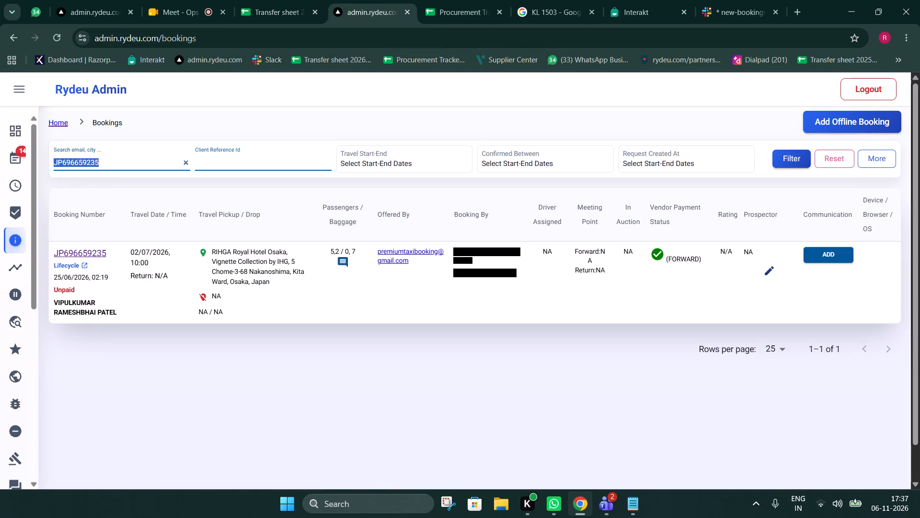
left_click(798, 158)
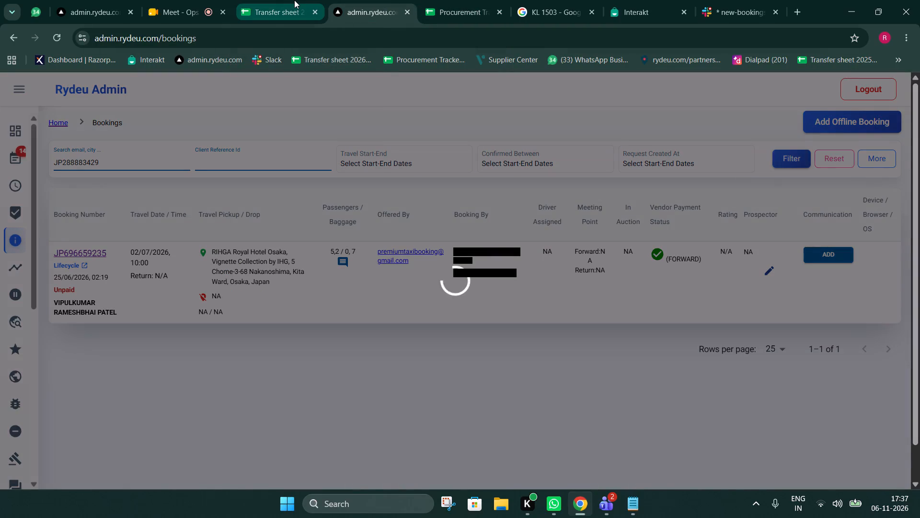
left_click(294, 0)
left_click(184, 403)
key("ctrl+c")
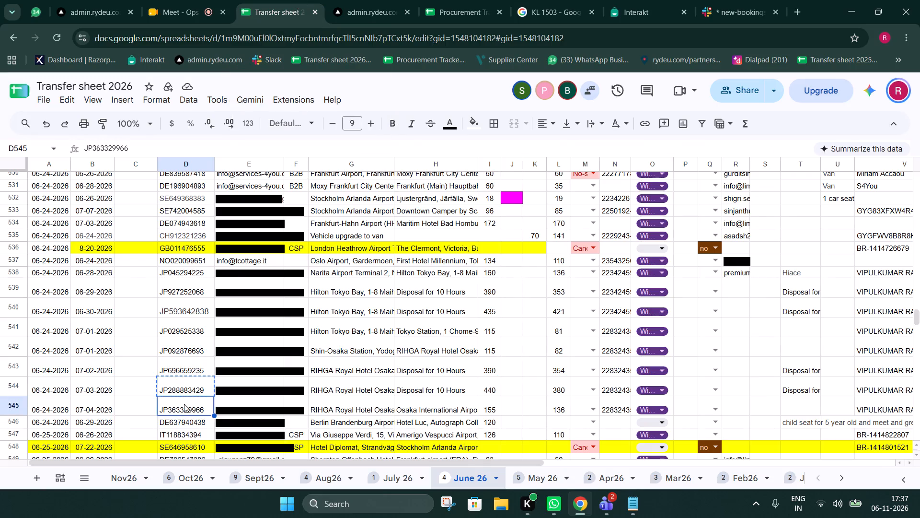
left_click(399, 0)
double_click(82, 163)
key("ctrl+v")
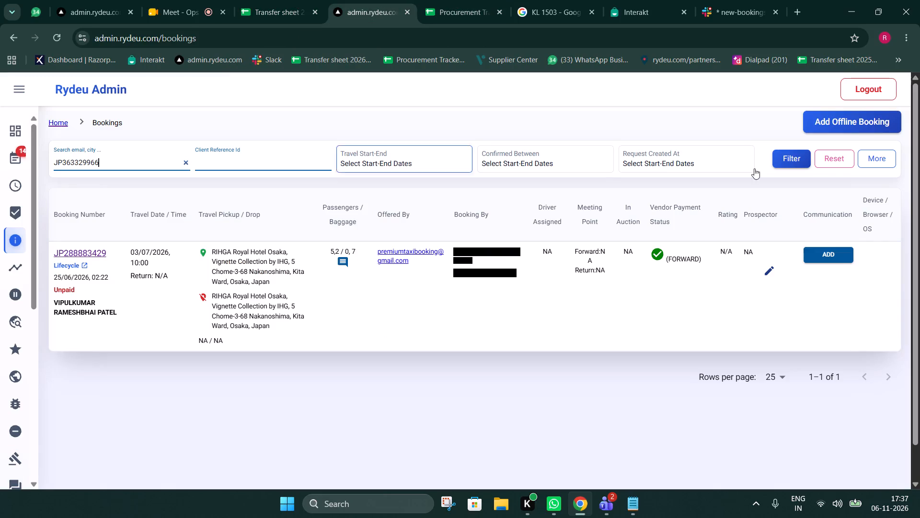
left_click(798, 155)
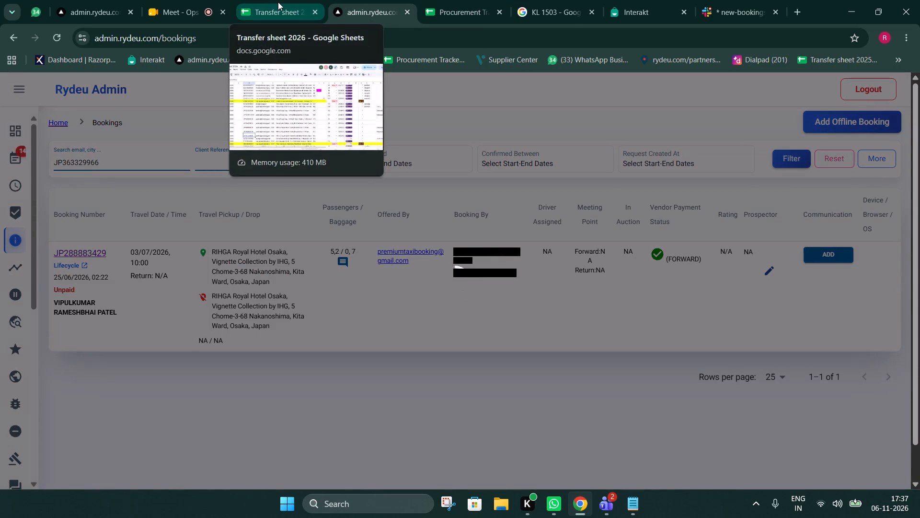
Copy the supplier email from cell R538 into cells R539 to R545 of the transfer sheet and go through the filled cells.
left_click(278, 2)
left_click(740, 274)
key("ctrl+c")
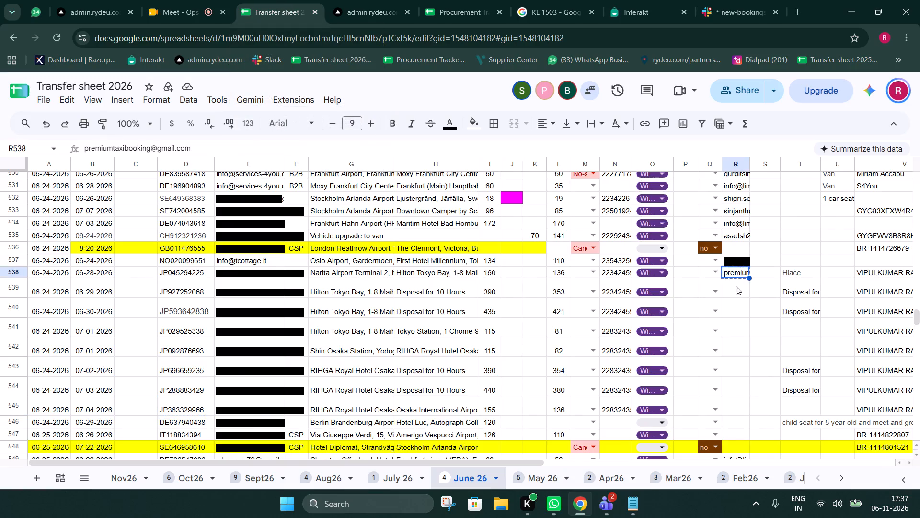
left_click_drag(736, 289, 741, 407)
key("ctrl+v")
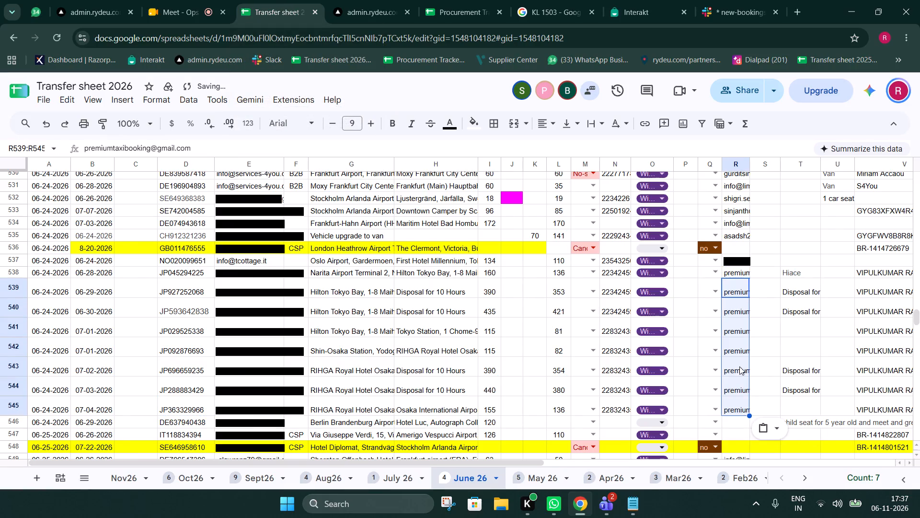
key("Up")
key("Down")
key("Down")
key("Down")
key("Down")
key("Down")
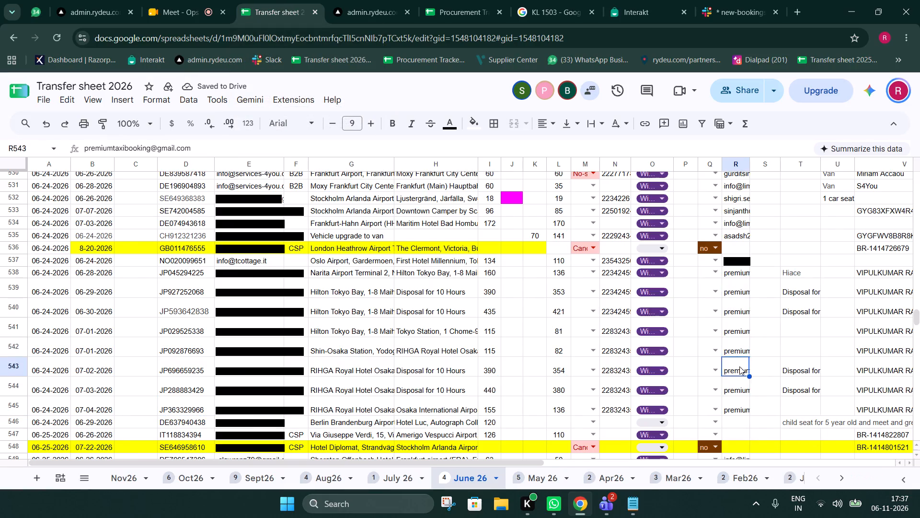
key("Down")
key("Down")
key("Down")
scroll(249, 382, "down", 1)
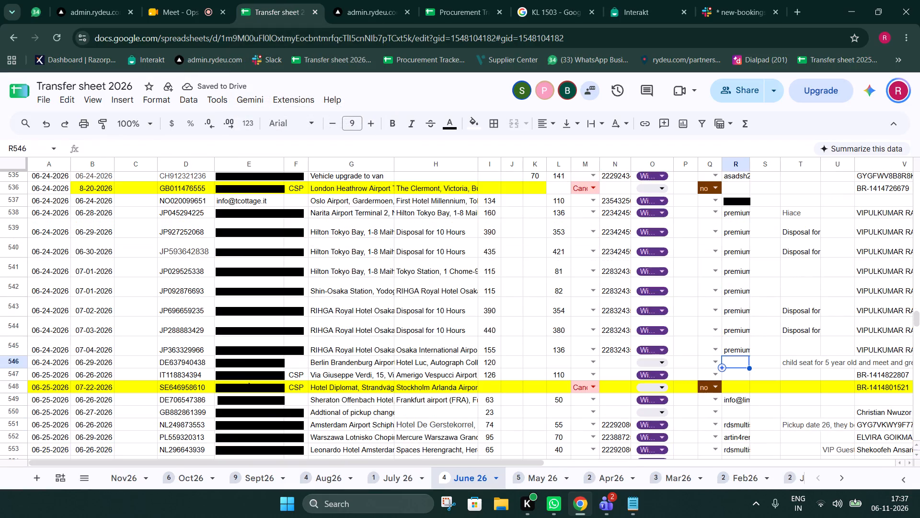
left_click(199, 361)
key("ctrl+c")
left_click(384, 0)
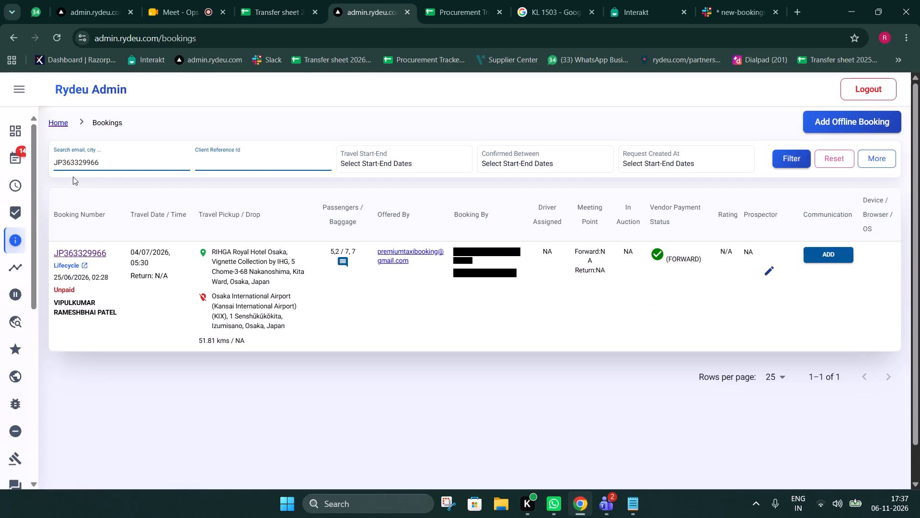
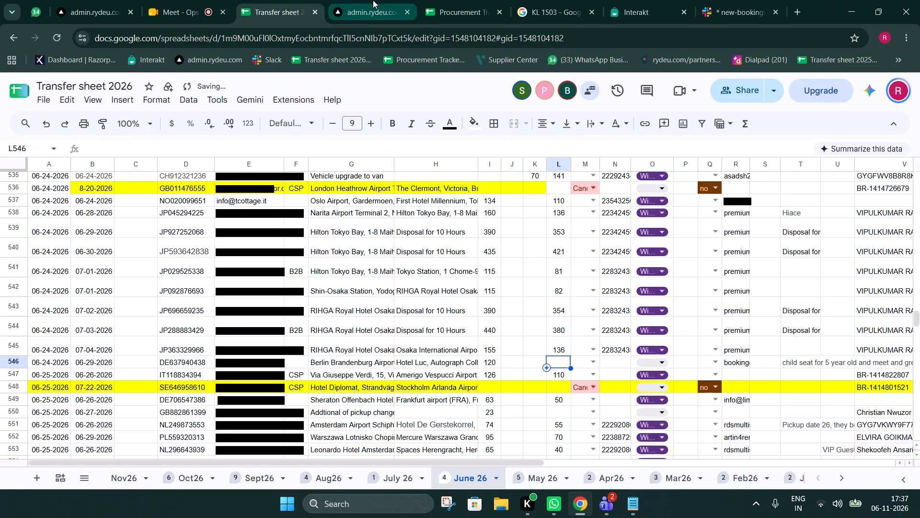
scroll(283, 275, "down", 4)
left_click(85, 212)
scroll(420, 241, "down", 4)
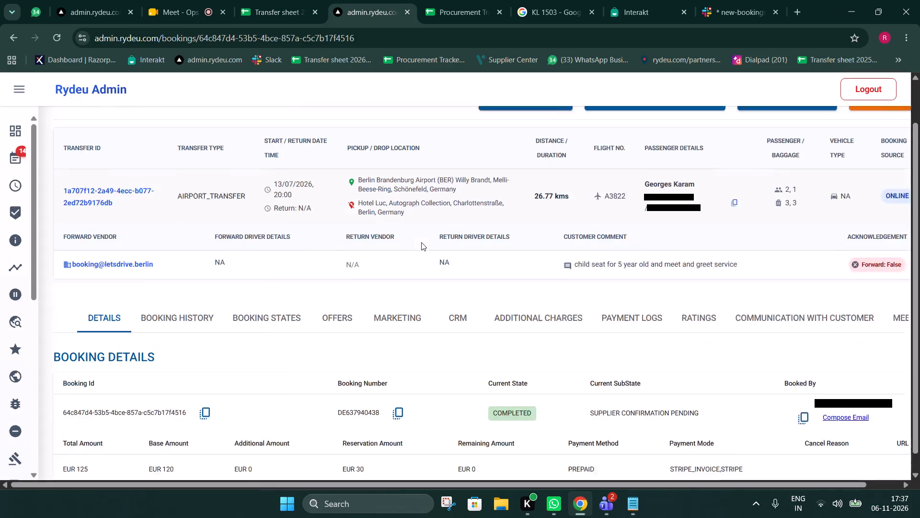
scroll(421, 242, "down", 3)
left_click(632, 307)
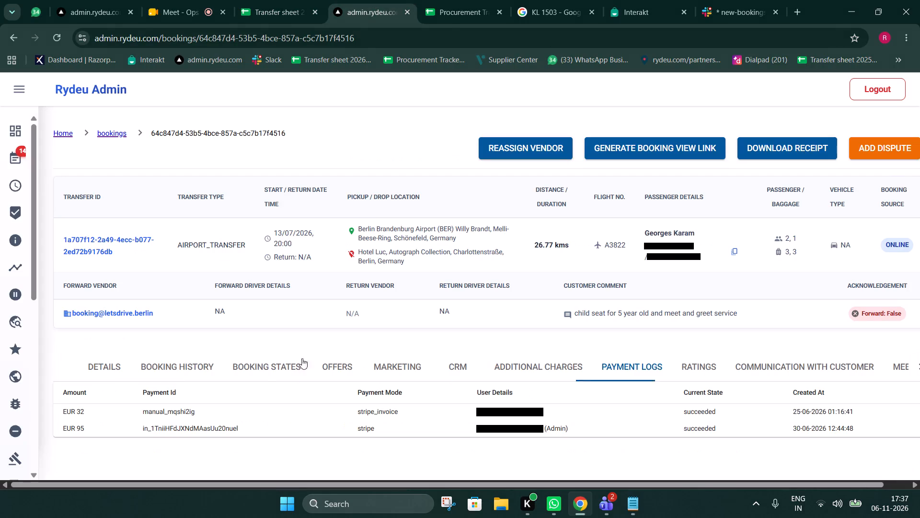
left_click(308, 0)
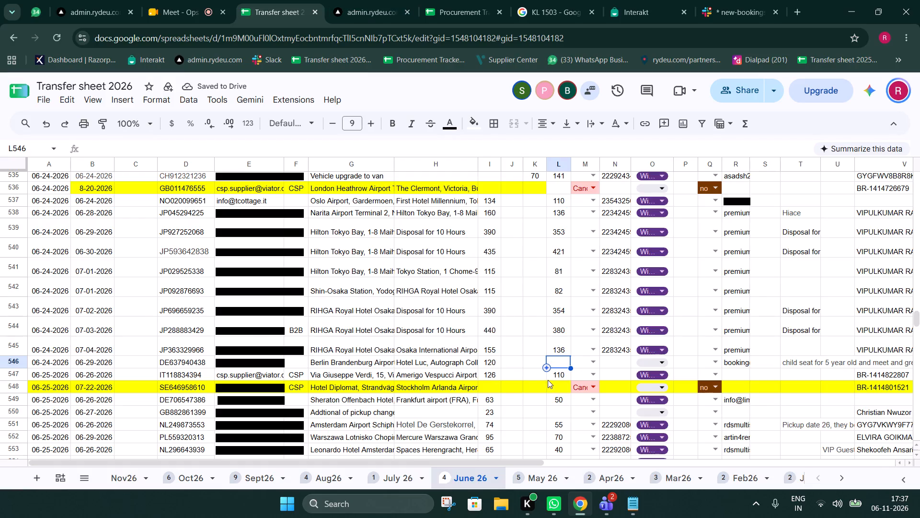
left_click(554, 378)
left_click_drag(384, 1, 385, 7)
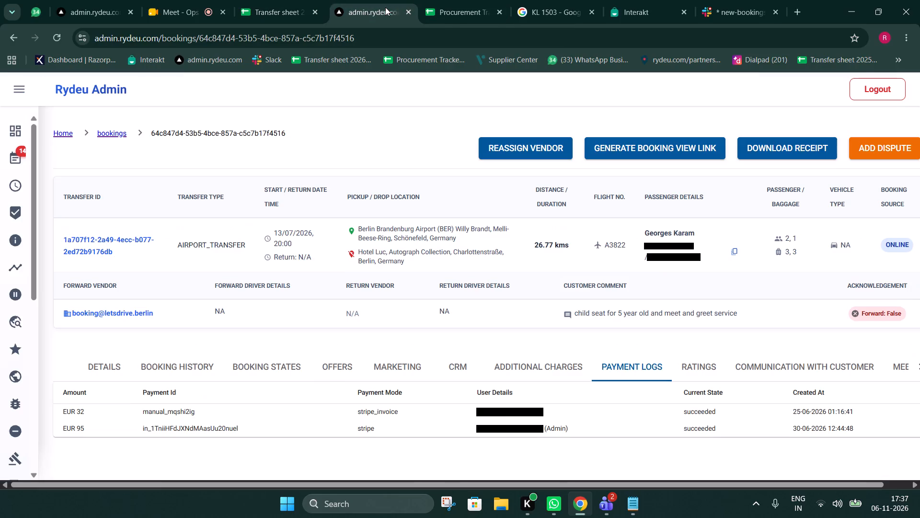
left_click(332, 374)
scroll(331, 354, "down", 8)
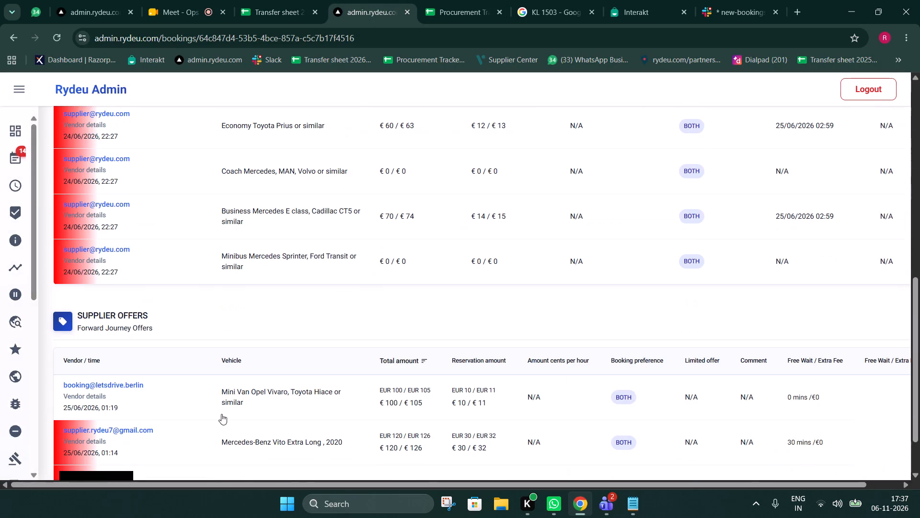
left_click(125, 383)
double_click(90, 315)
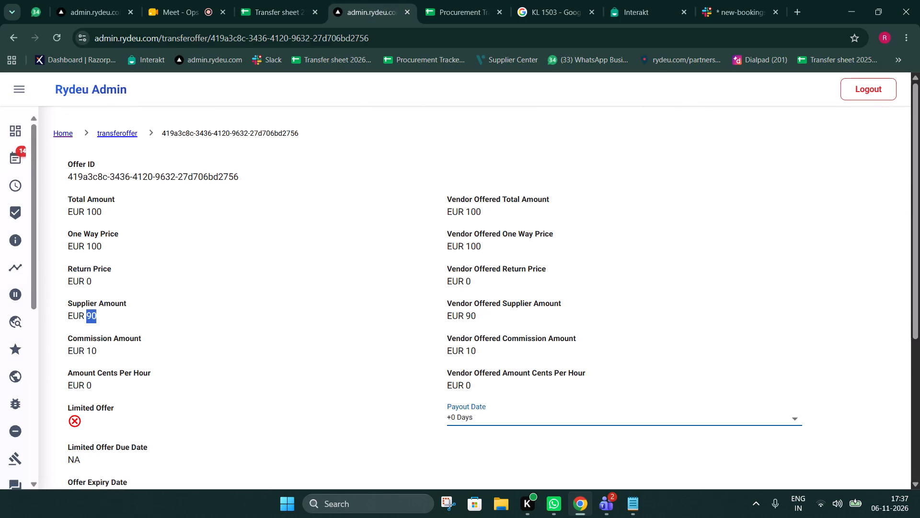
key("ctrl+c")
left_click(308, 0)
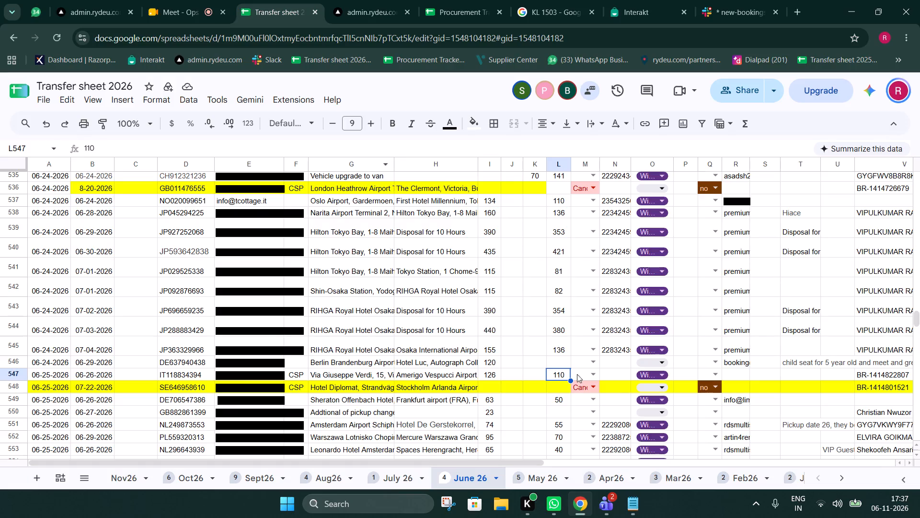
double_click(565, 362)
key("ctrl+v")
left_click(560, 376)
left_click(171, 379)
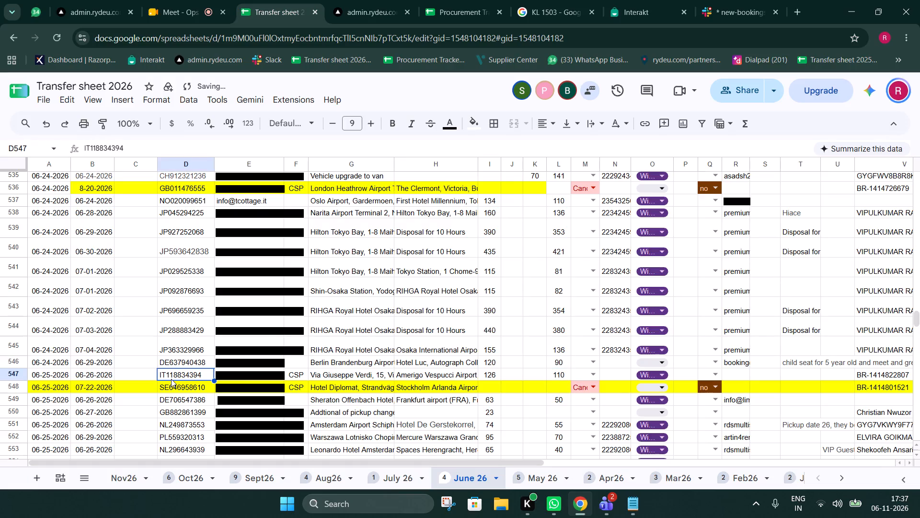
key("ctrl+c")
left_click(401, 0)
left_click(18, 246)
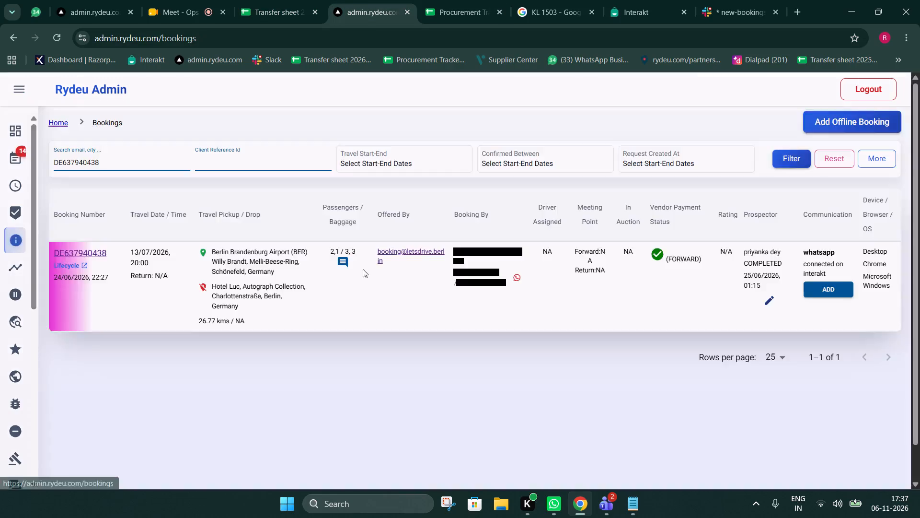
left_click(285, 0)
left_click(376, 4)
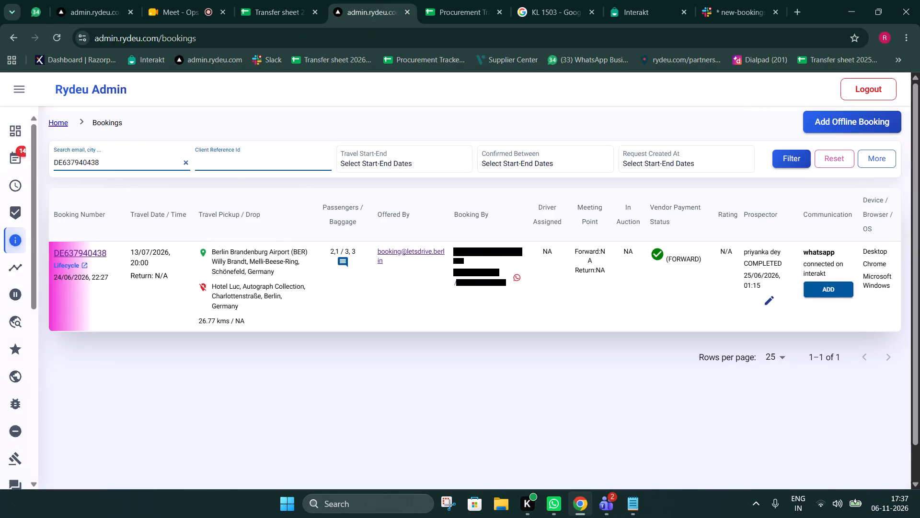
double_click(85, 163)
key("ctrl+v")
left_click(805, 155)
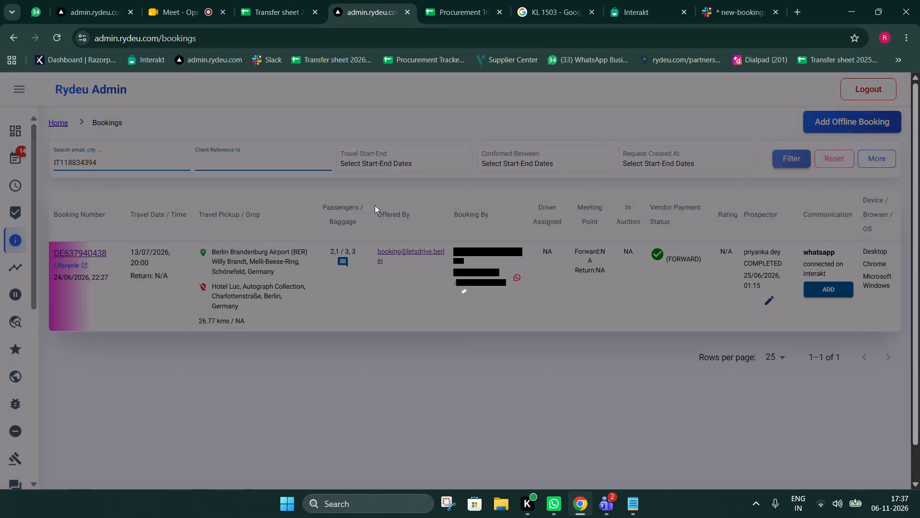
left_click_drag(395, 266, 391, 262)
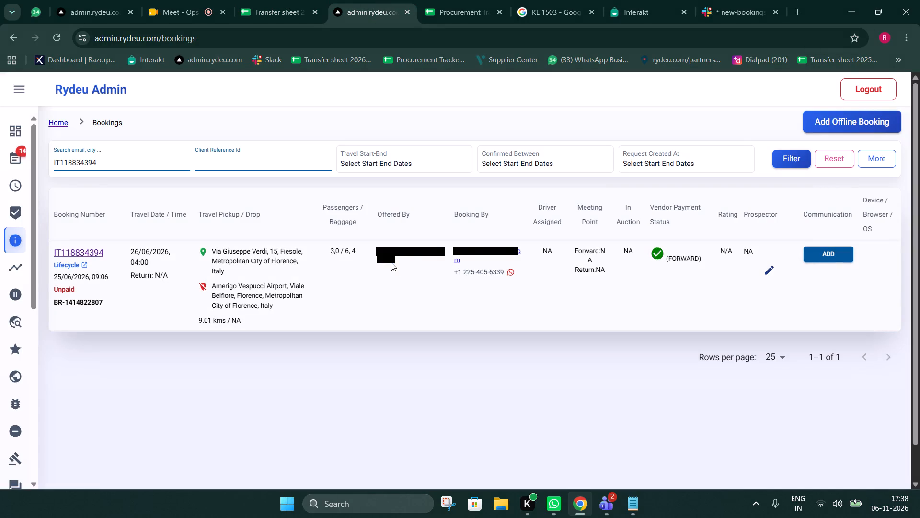
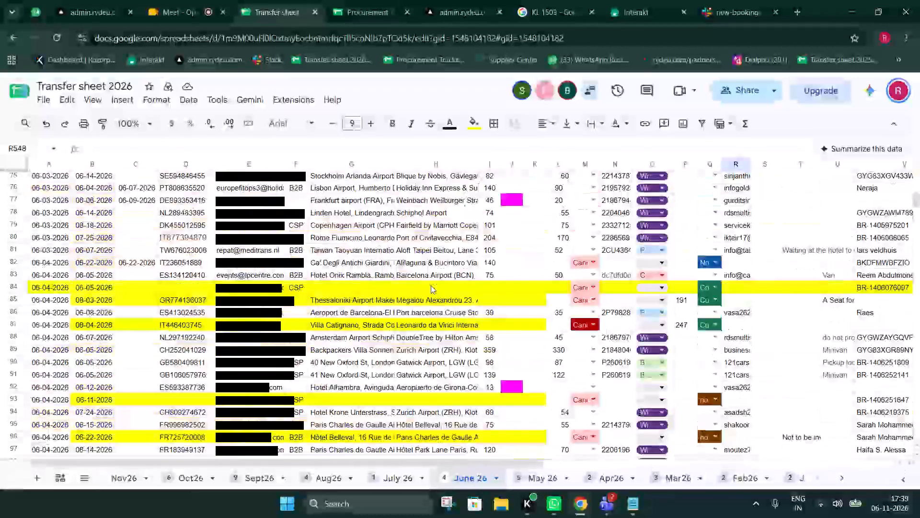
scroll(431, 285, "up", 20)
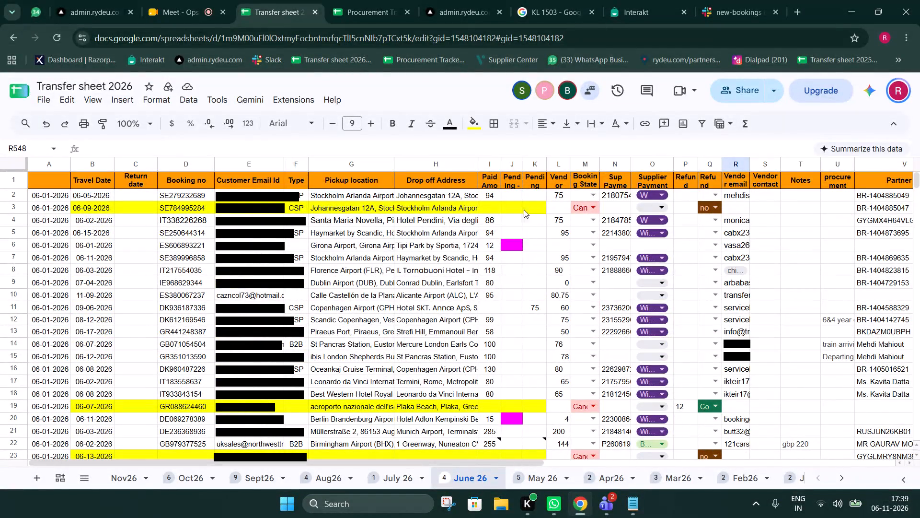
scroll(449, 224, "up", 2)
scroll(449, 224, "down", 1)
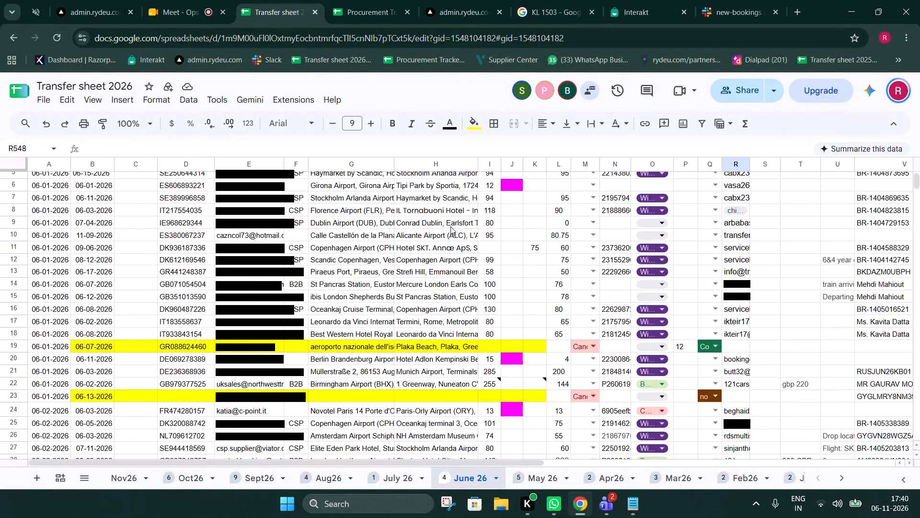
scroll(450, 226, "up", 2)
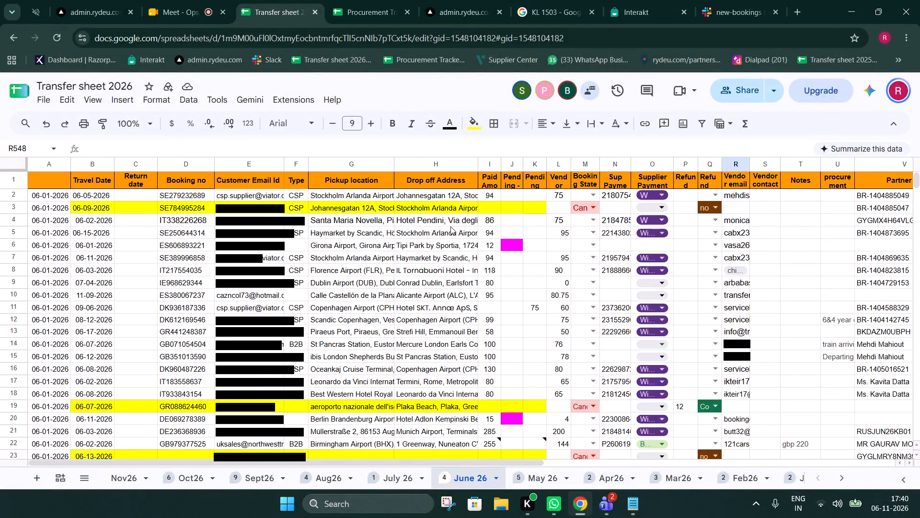
Review the June 26 transfer sheet from the first rows down to about row 129 for missing or inconsistent entries.
scroll(450, 226, "down", 2)
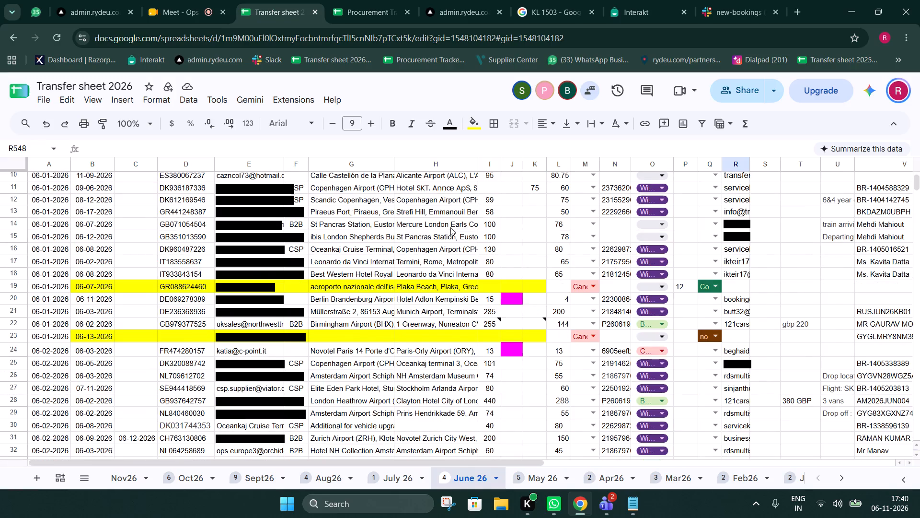
scroll(450, 227, "down", 4)
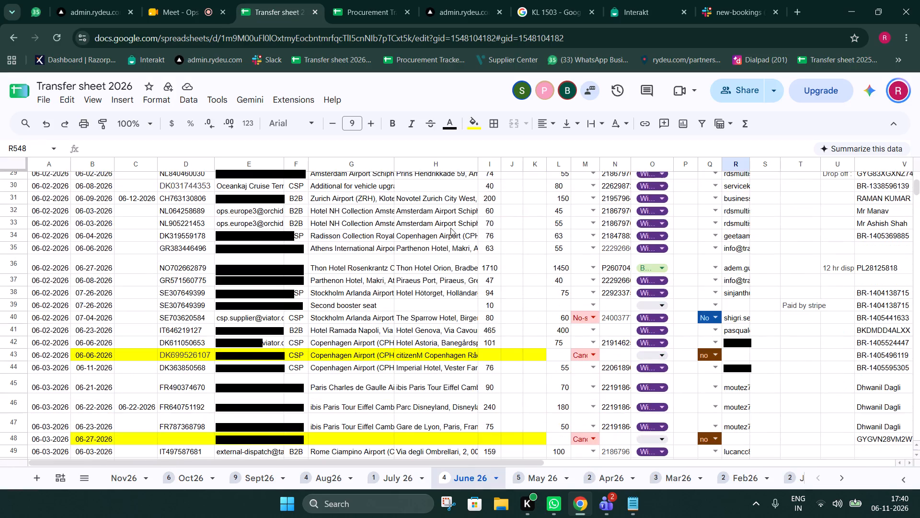
scroll(450, 228, "up", 7)
scroll(450, 229, "down", 2)
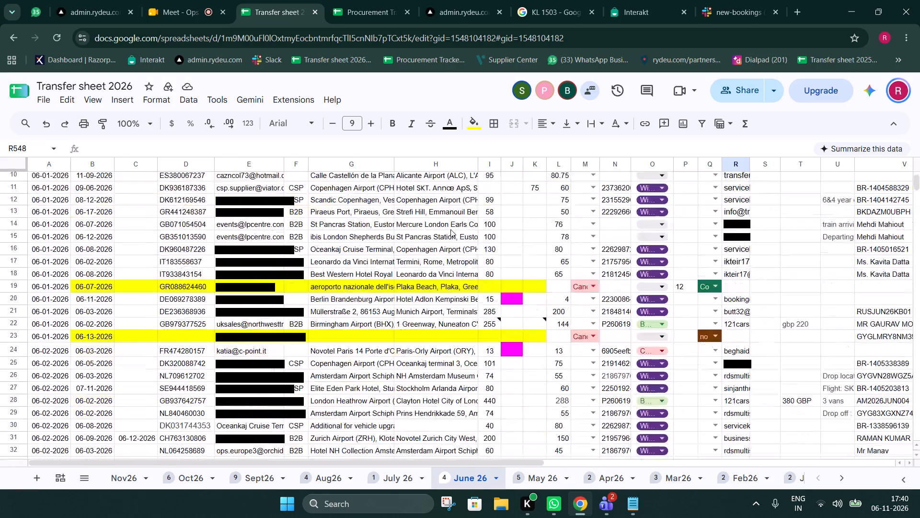
scroll(450, 229, "down", 7)
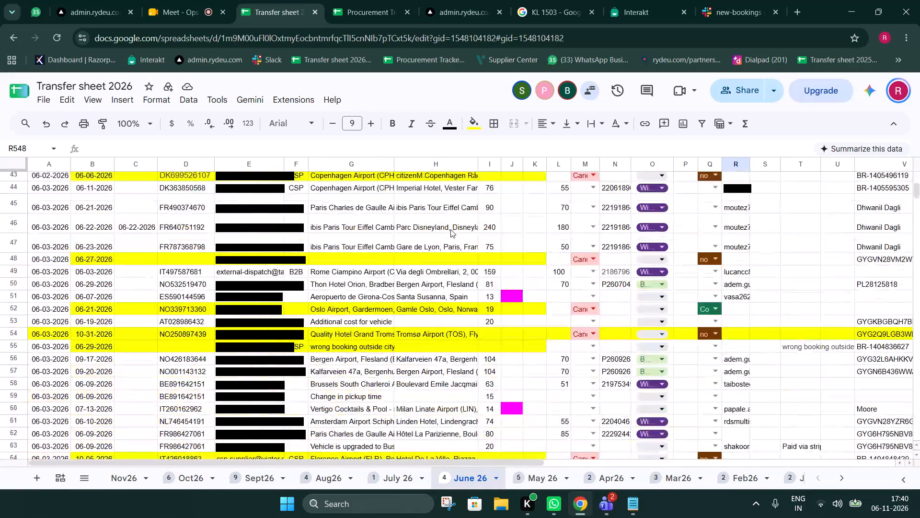
scroll(450, 229, "down", 6)
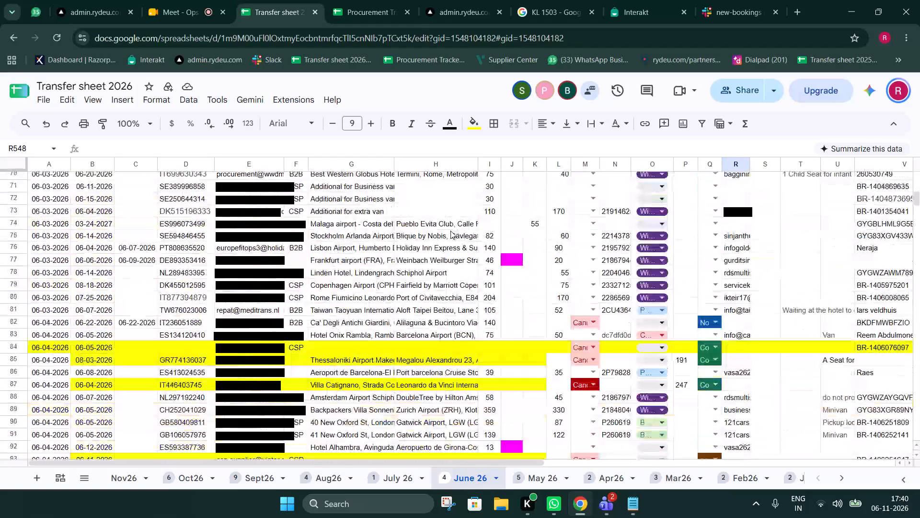
scroll(450, 231, "down", 1)
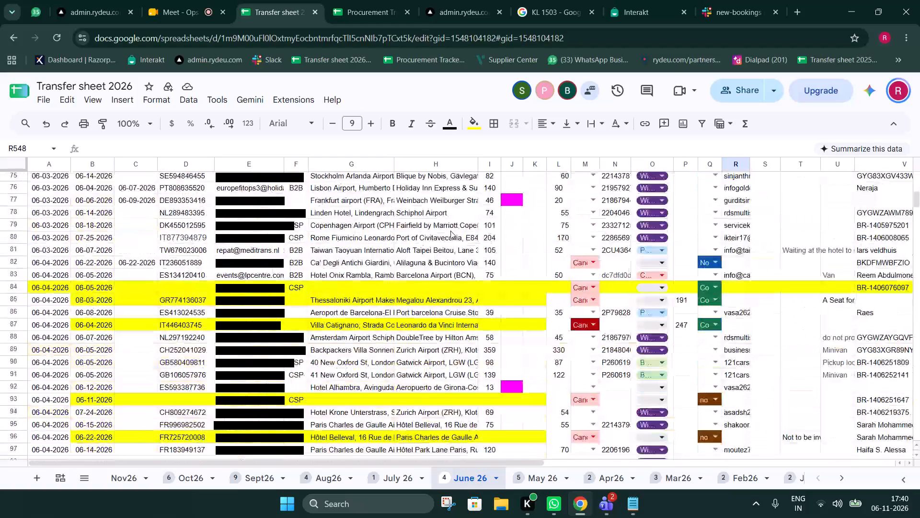
scroll(450, 231, "down", 3)
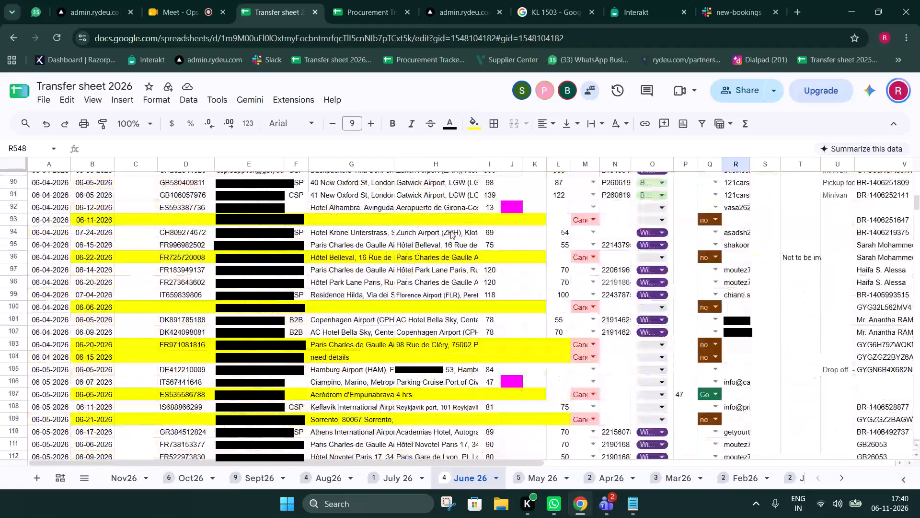
scroll(450, 231, "down", 1)
scroll(450, 231, "up", 4)
scroll(450, 231, "down", 1)
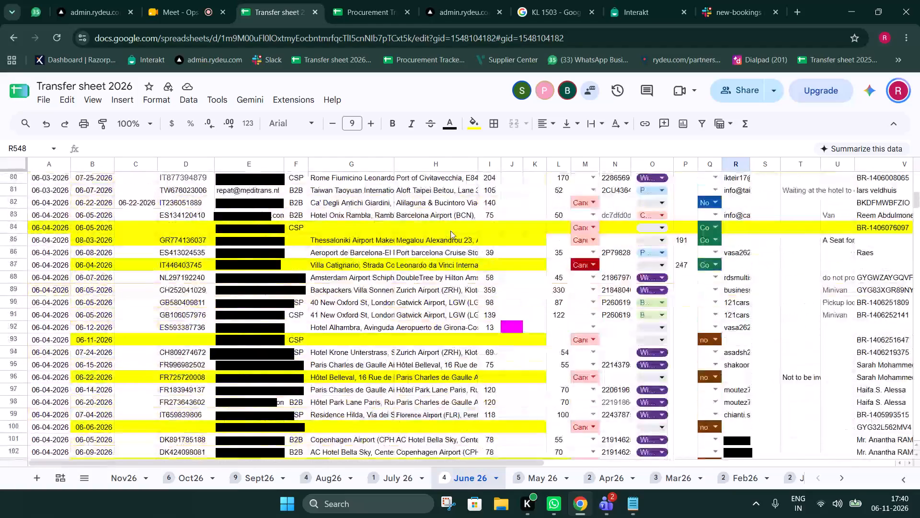
scroll(450, 231, "down", 6)
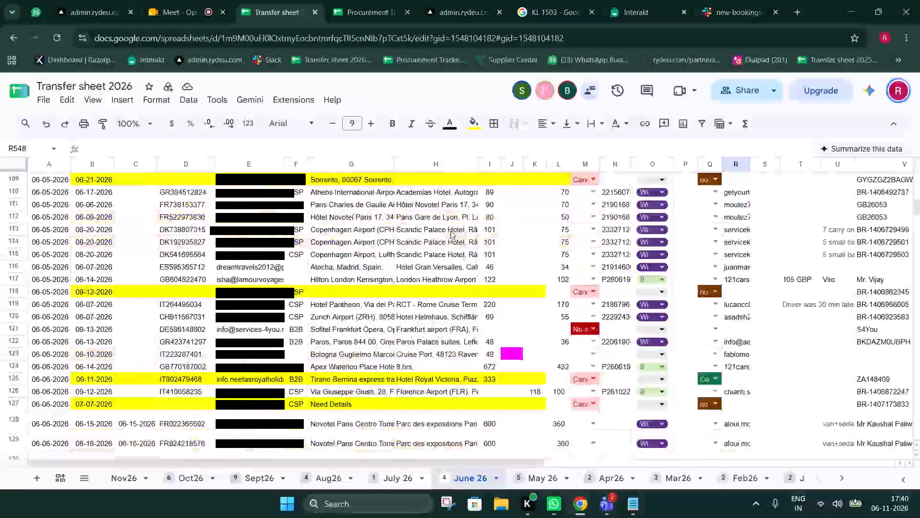
scroll(450, 231, "up", 2)
scroll(450, 231, "down", 2)
scroll(450, 231, "up", 2)
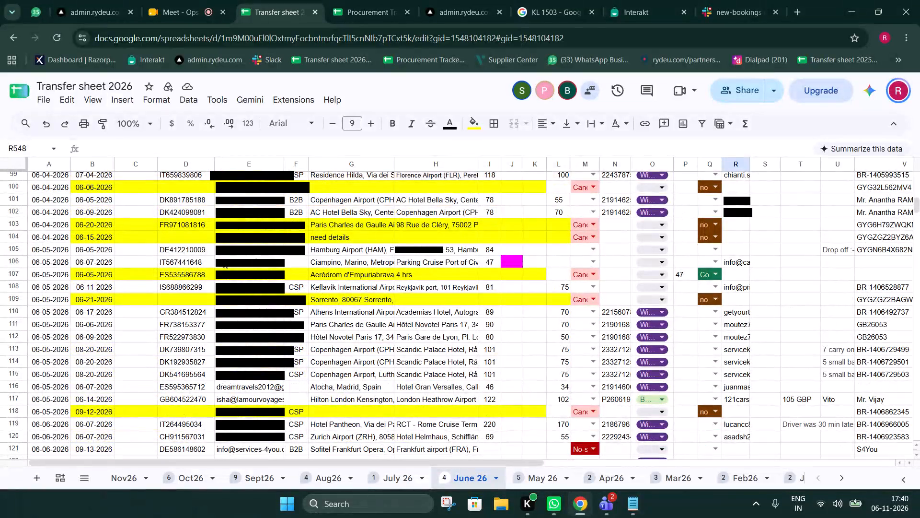
left_click(200, 245)
key("ctrl+c")
left_click(355, 0)
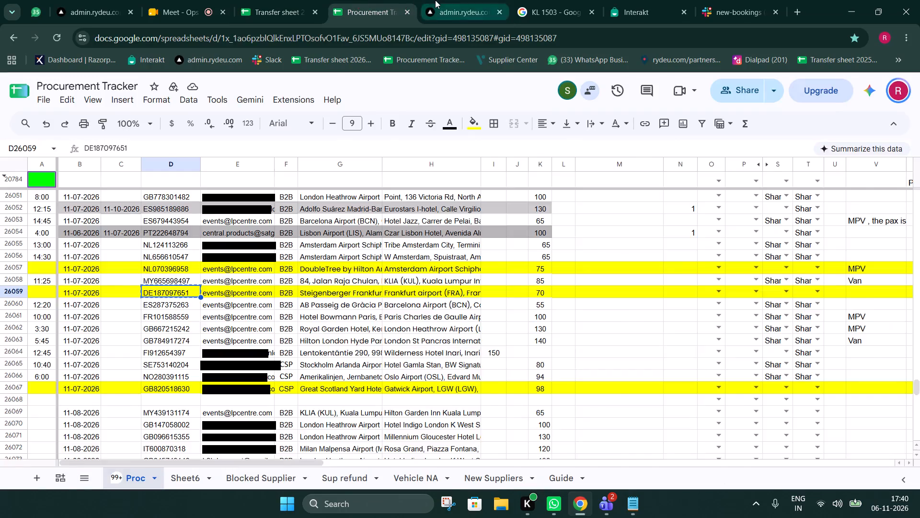
left_click_drag(435, 0, 372, 0)
left_click(137, 157)
key("ctrl+v")
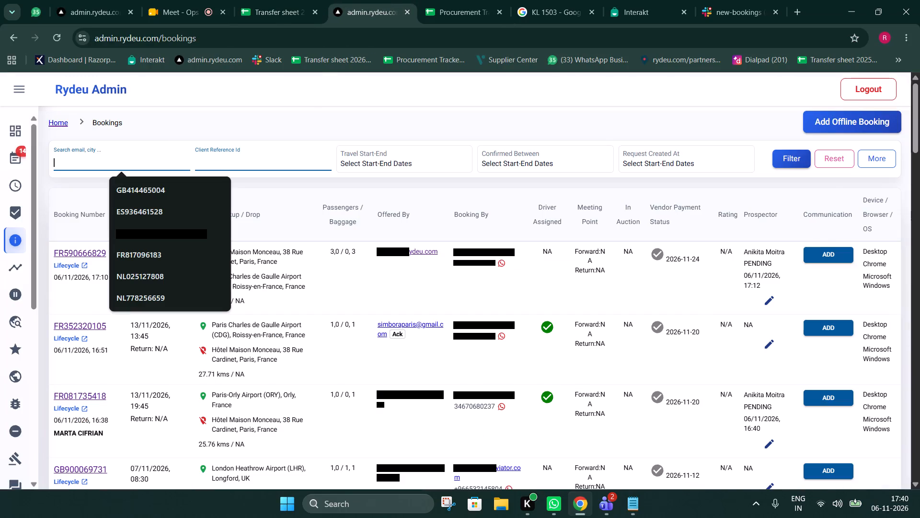
left_click(801, 158)
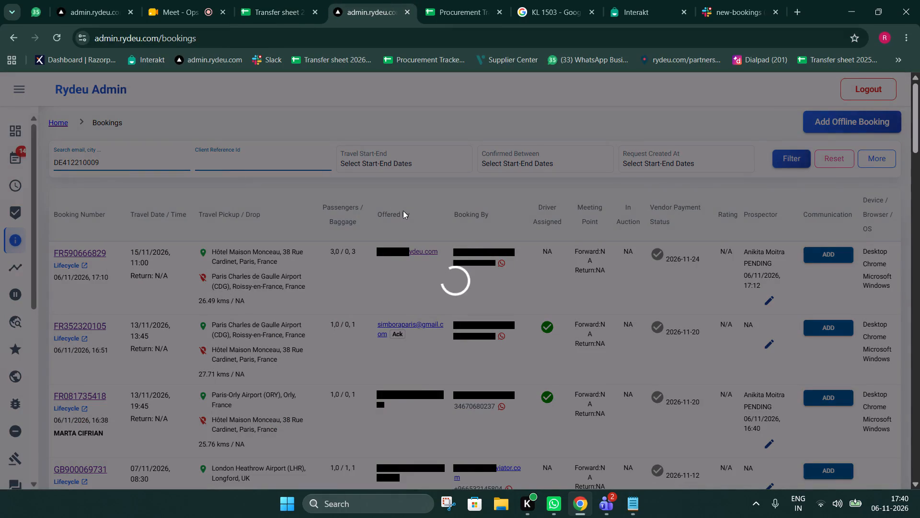
left_click(277, 0)
key("Escape")
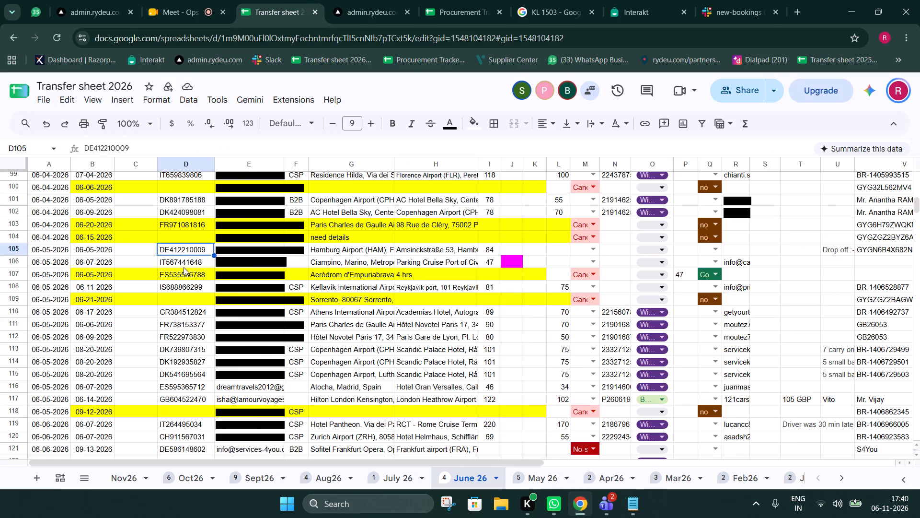
left_click(183, 268)
scroll(434, 249, "down", 2)
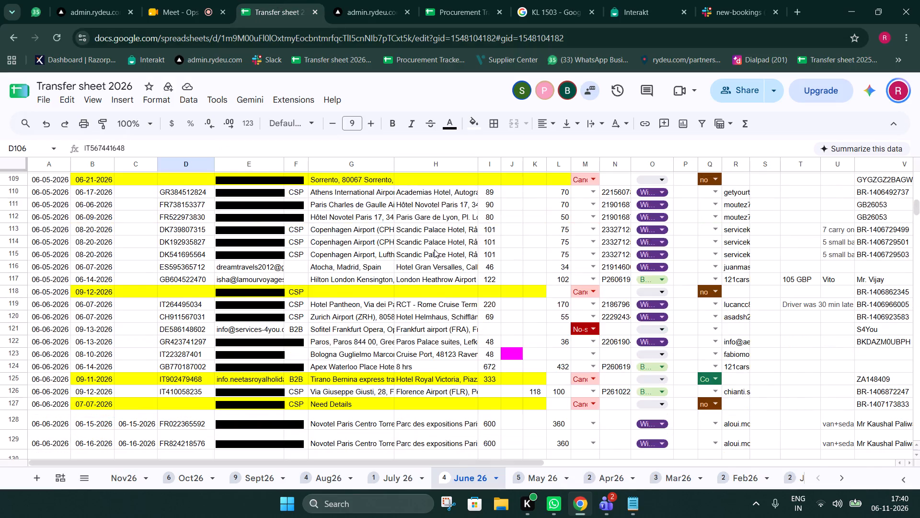
scroll(434, 249, "down", 2)
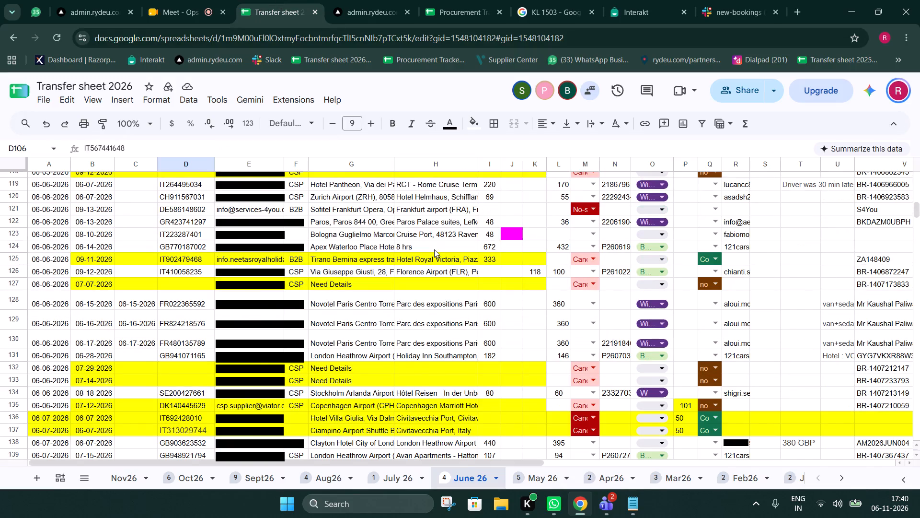
left_click(195, 260)
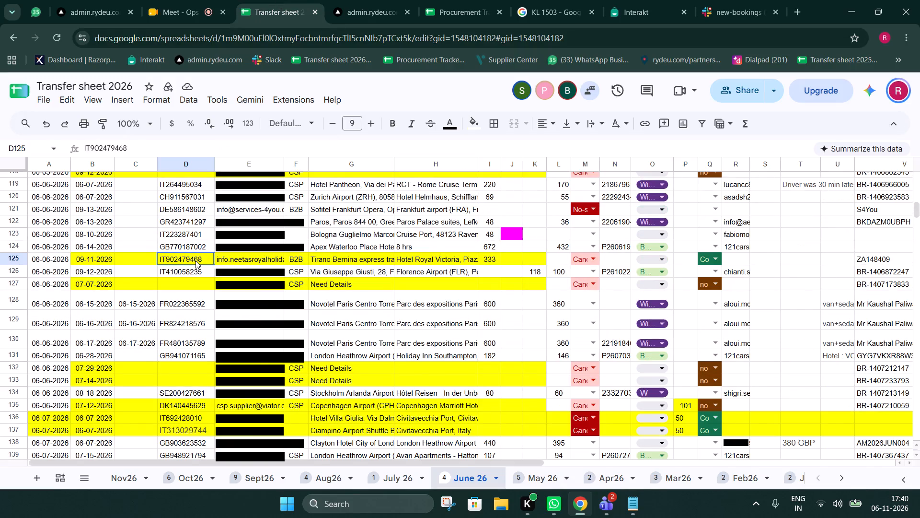
key("ctrl+c")
left_click(391, 0)
double_click(82, 165)
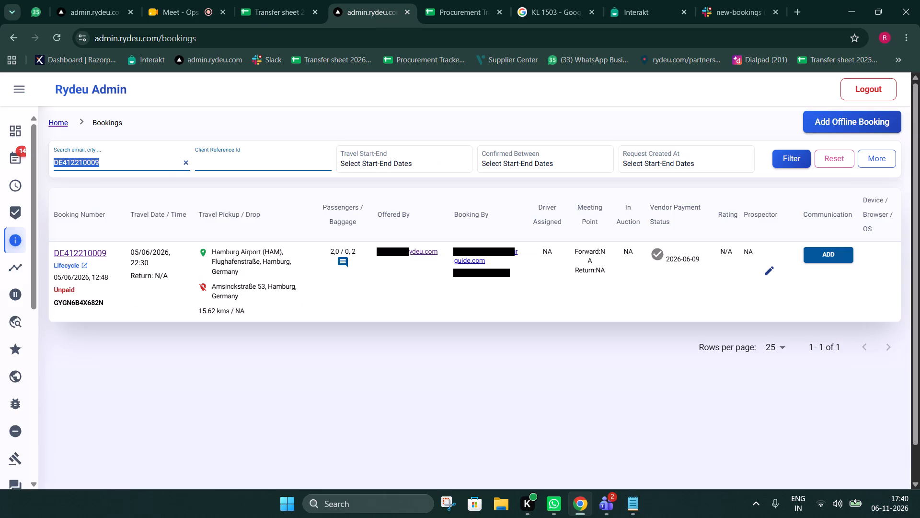
key("ctrl+v")
left_click(776, 157)
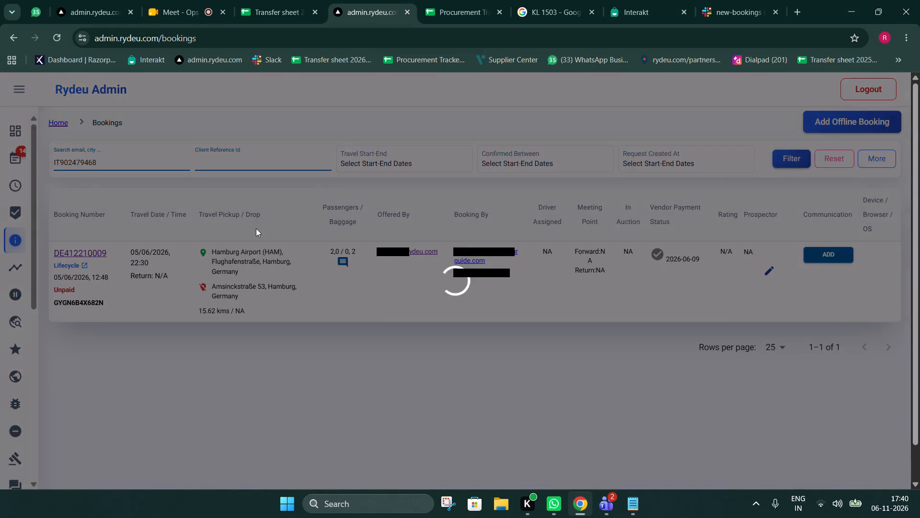
left_click(100, 251)
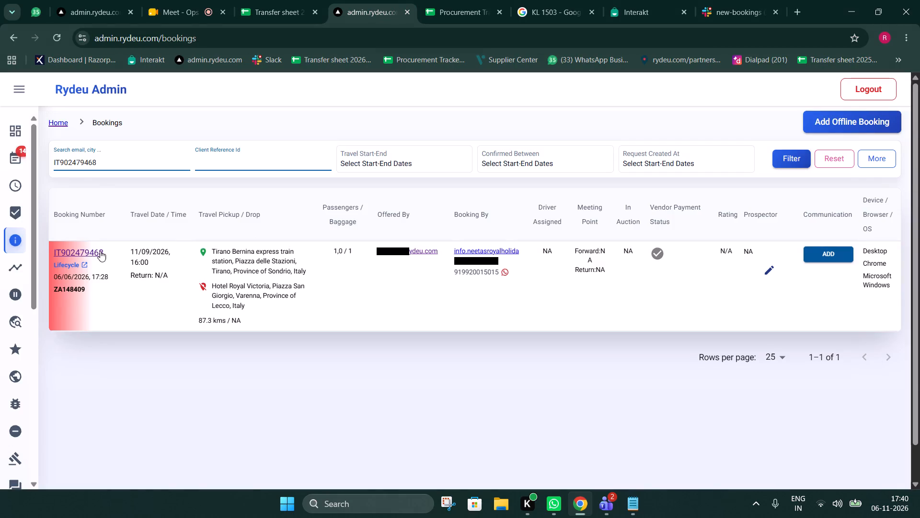
scroll(402, 256, "down", 7)
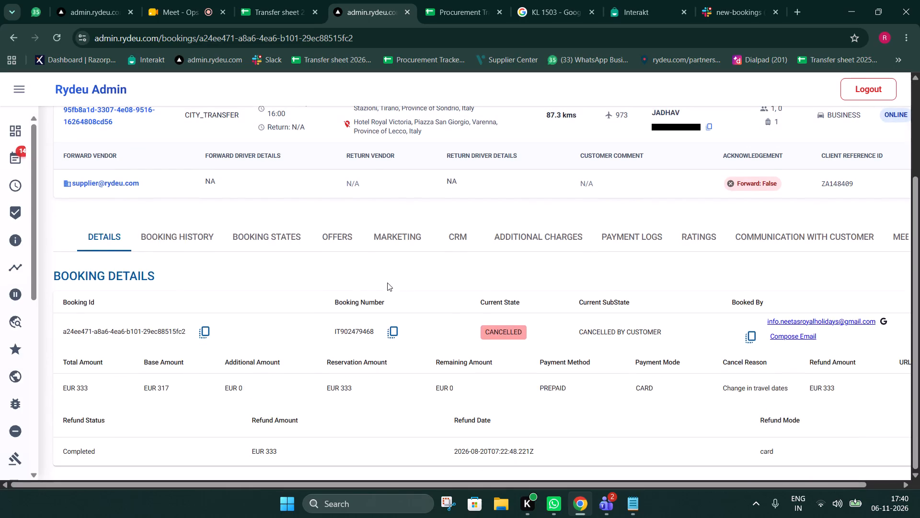
left_click(329, 0)
left_click(311, 0)
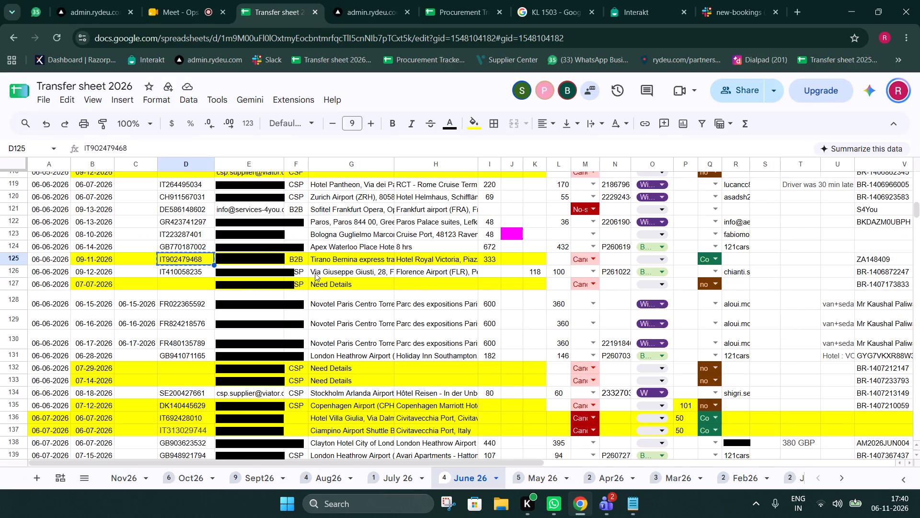
left_click(495, 261)
key("BackSpace")
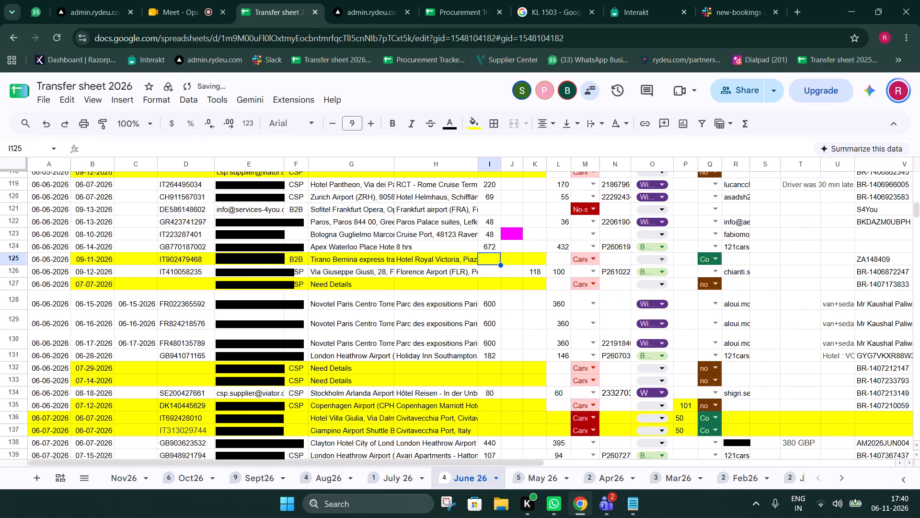
key("Right")
key("Right")
key("Right")
key("Right")
key("Right")
key("Right")
key("Right")
type("333")
key("Left")
key("Left")
key("Left")
key("Left")
key("Left")
key("Left")
key("Left")
key("Left")
key("Left")
key("Left")
key("Left")
key("Left")
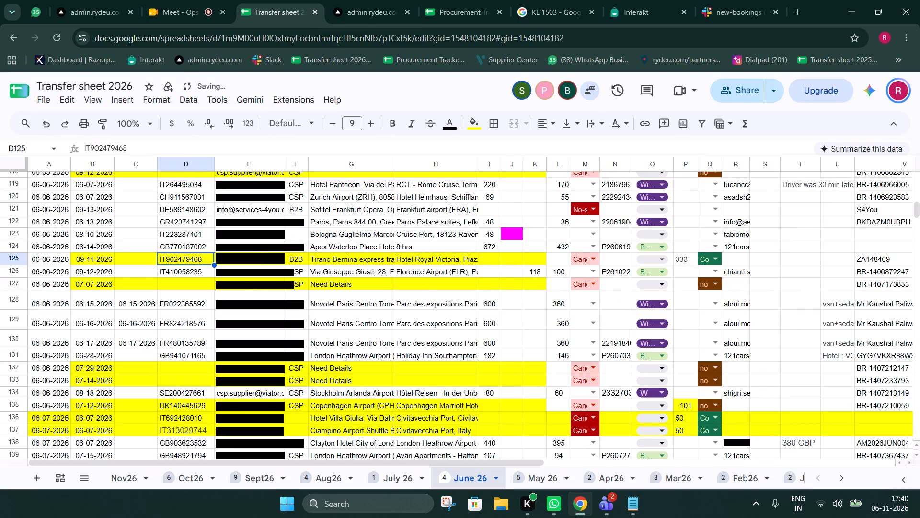
left_click(387, 0)
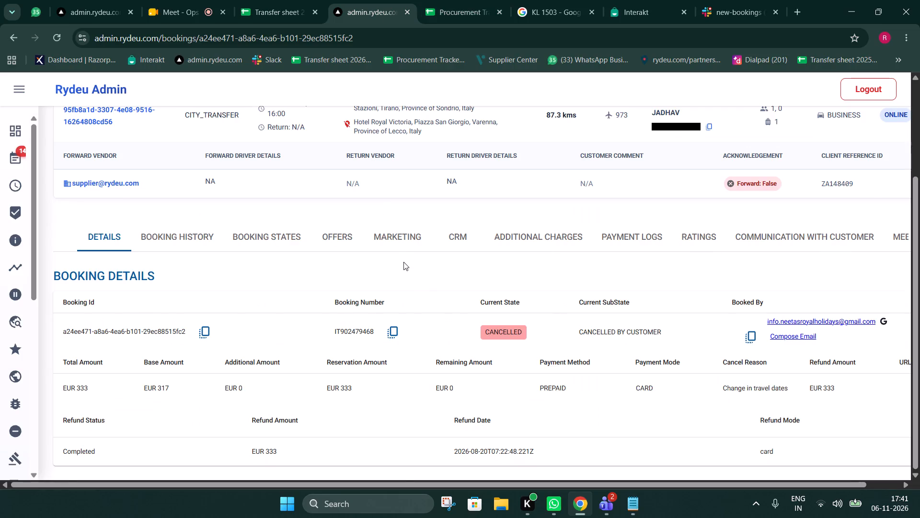
left_click(298, 0)
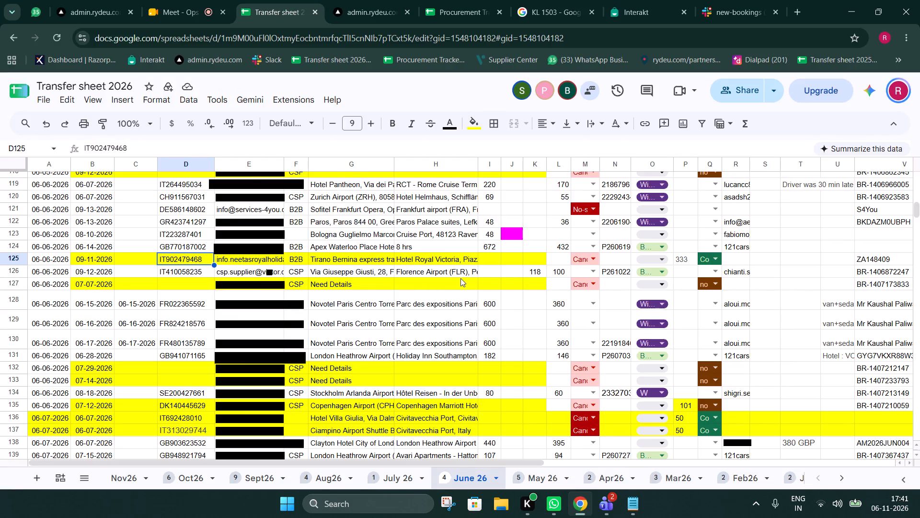
Examine the June 26 transfer sheet from about row 99 through its last entries at row 653 for missing or inconsistent entries.
scroll(477, 276, "up", 4)
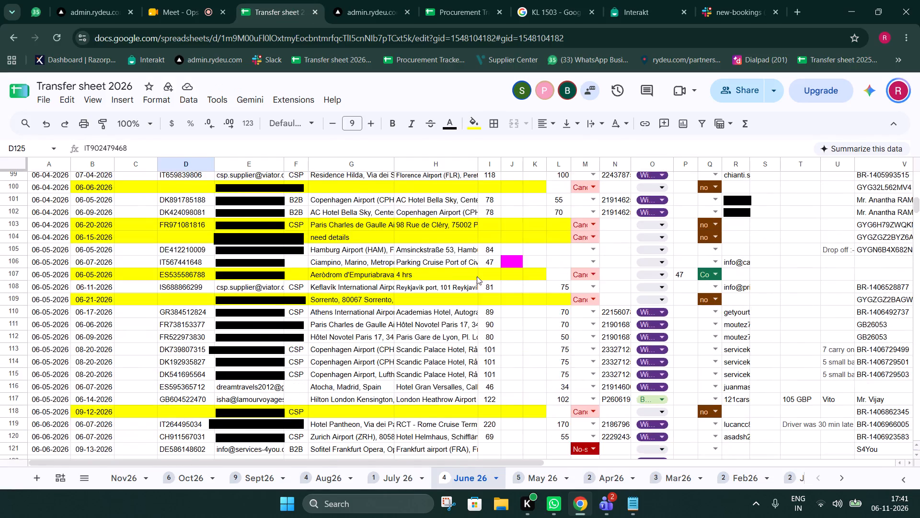
scroll(477, 276, "down", 4)
scroll(477, 276, "up", 6)
scroll(477, 276, "down", 7)
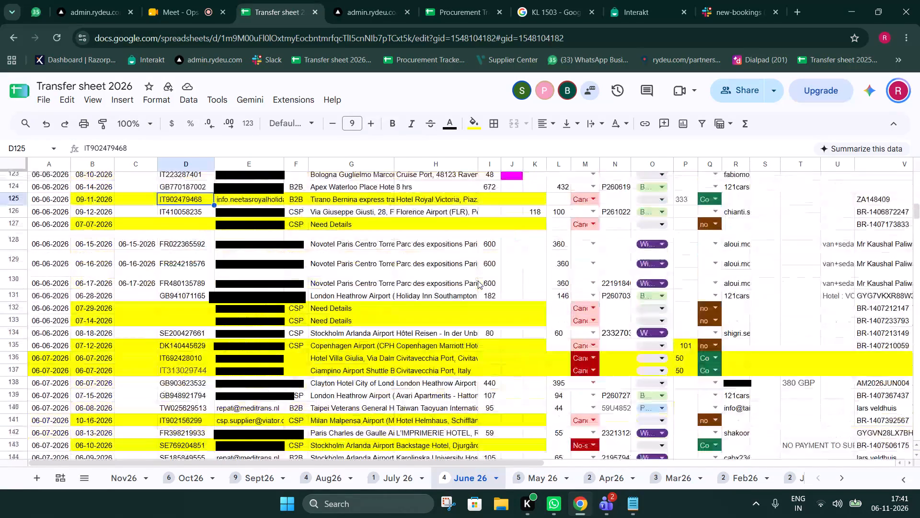
scroll(478, 281, "up", 1)
scroll(506, 305, "down", 1)
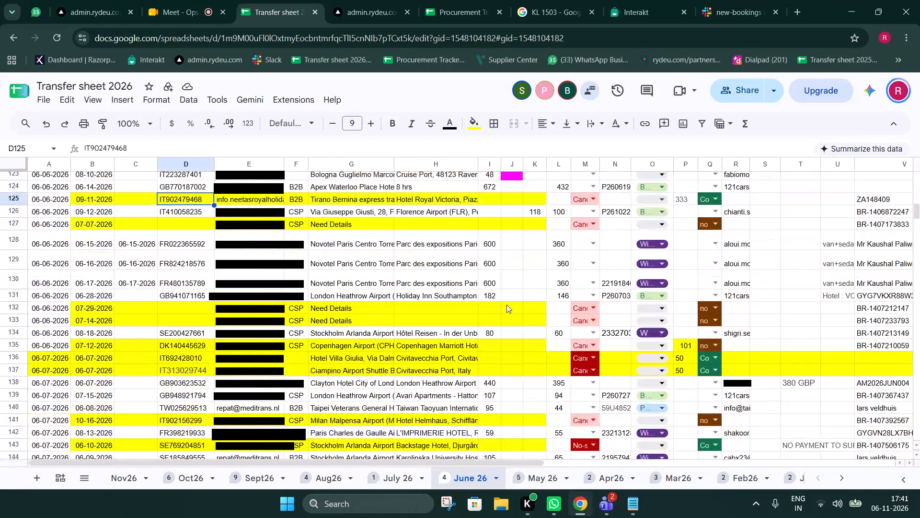
scroll(506, 305, "down", 1)
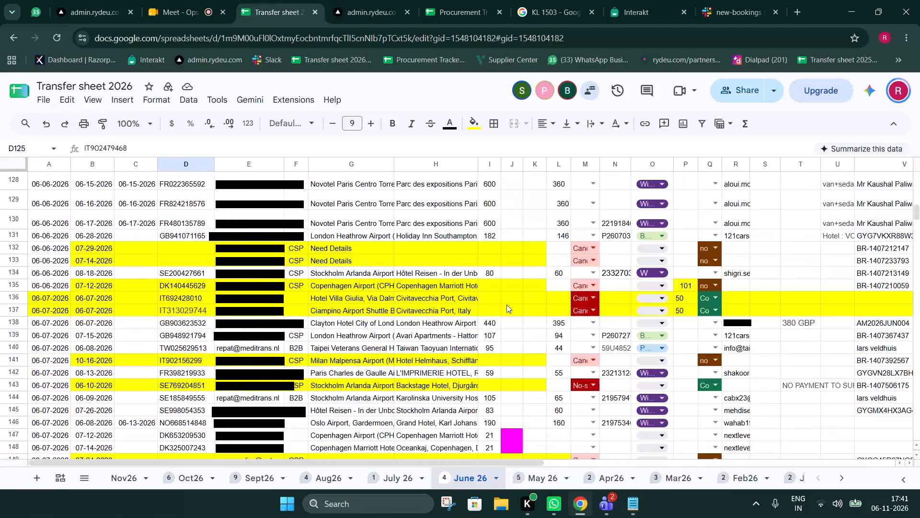
scroll(506, 305, "down", 2)
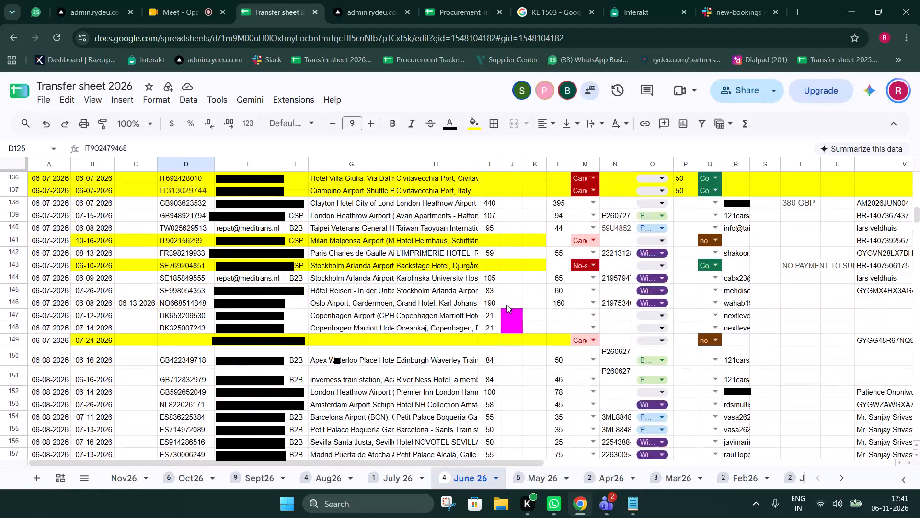
scroll(506, 305, "up", 1)
scroll(506, 305, "down", 2)
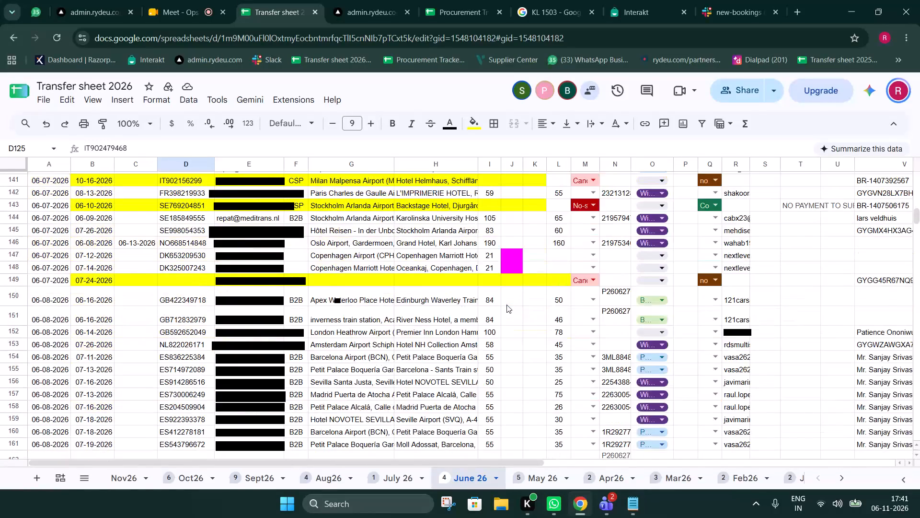
scroll(506, 305, "down", 3)
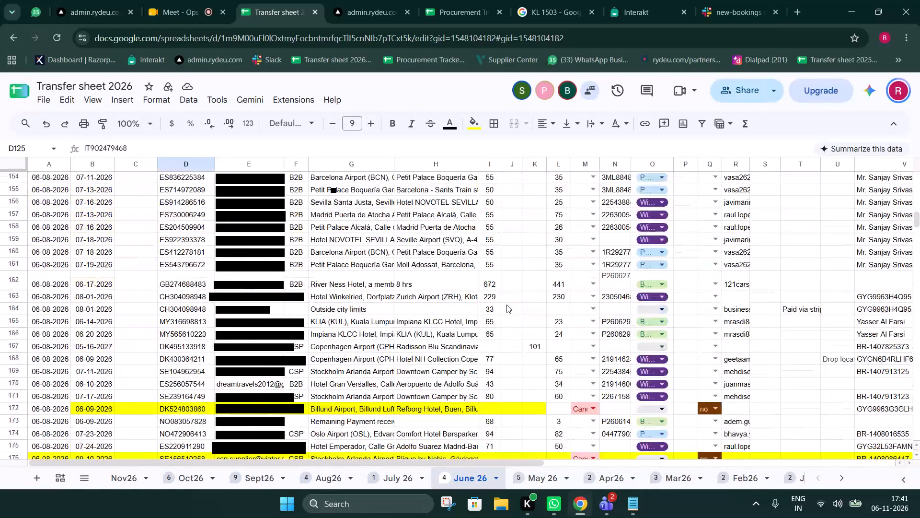
scroll(506, 305, "down", 4)
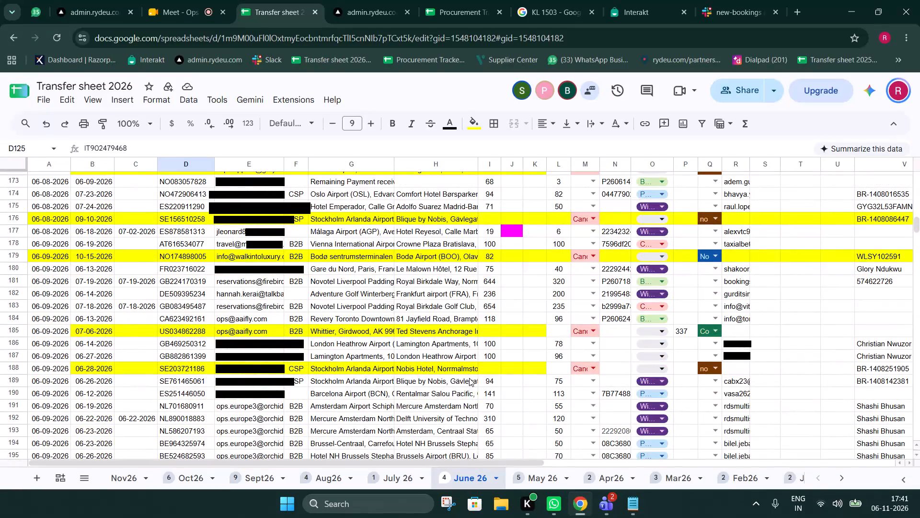
left_click_drag(470, 464, 597, 451)
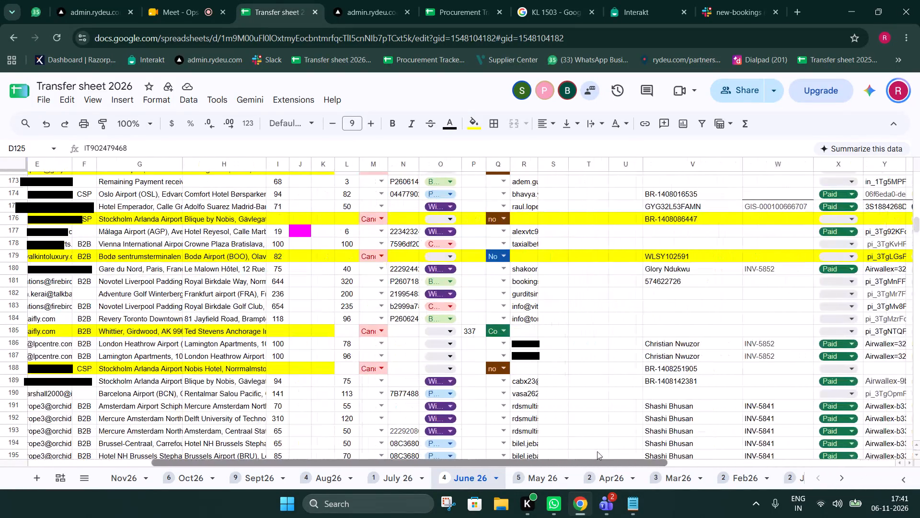
left_click_drag(597, 451, 303, 418)
scroll(468, 263, "down", 1)
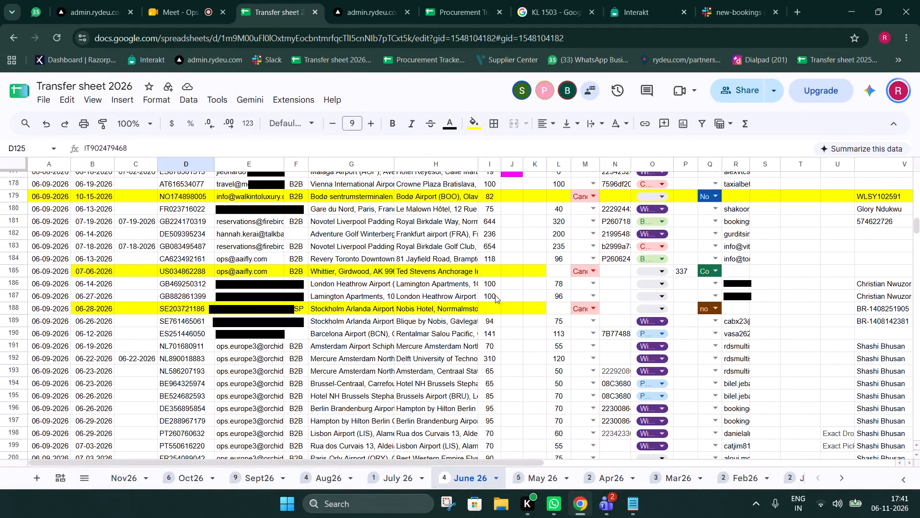
scroll(509, 287, "down", 10)
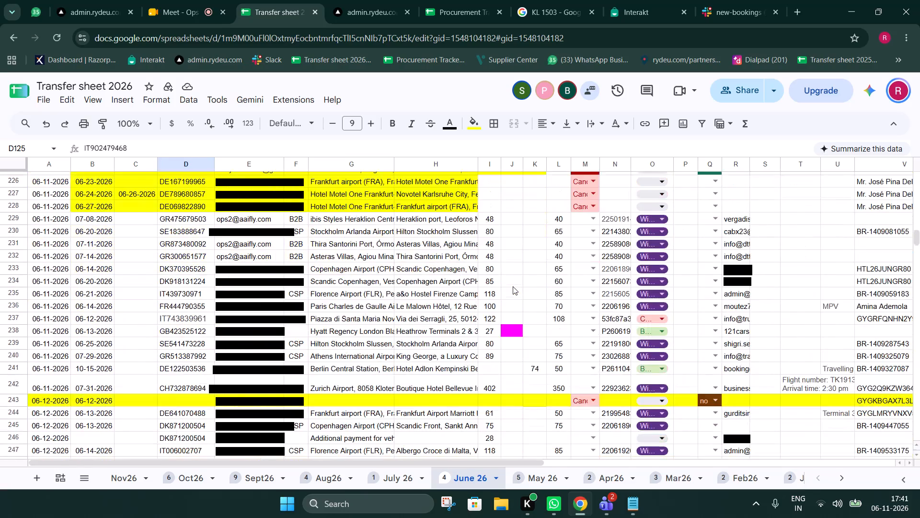
scroll(513, 286, "up", 1)
scroll(513, 286, "down", 1)
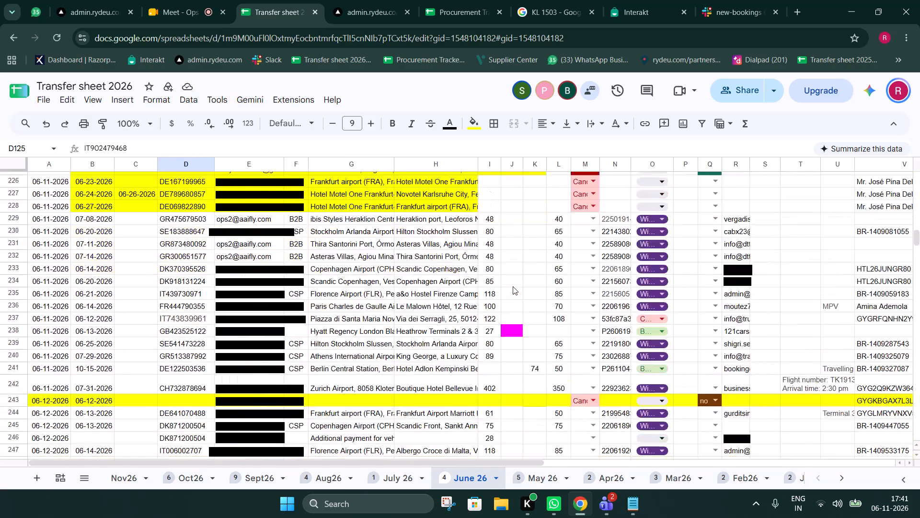
scroll(513, 286, "down", 7)
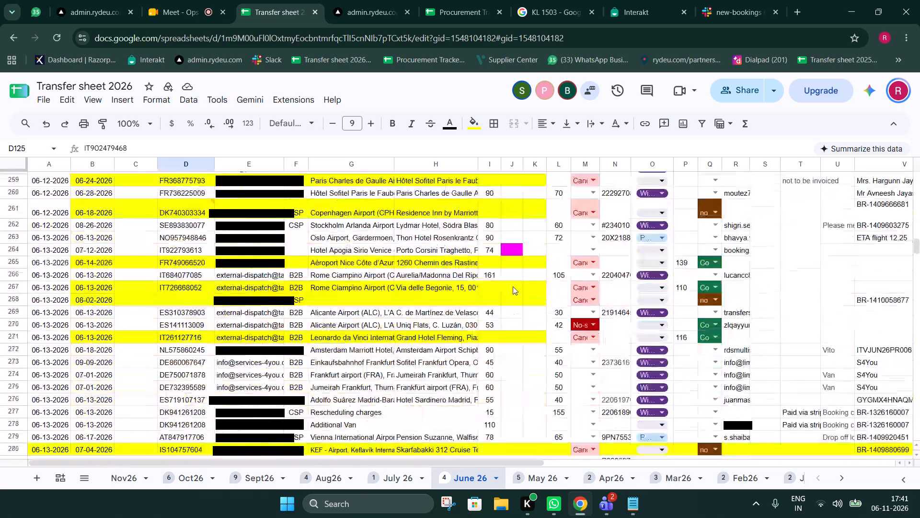
scroll(513, 286, "down", 7)
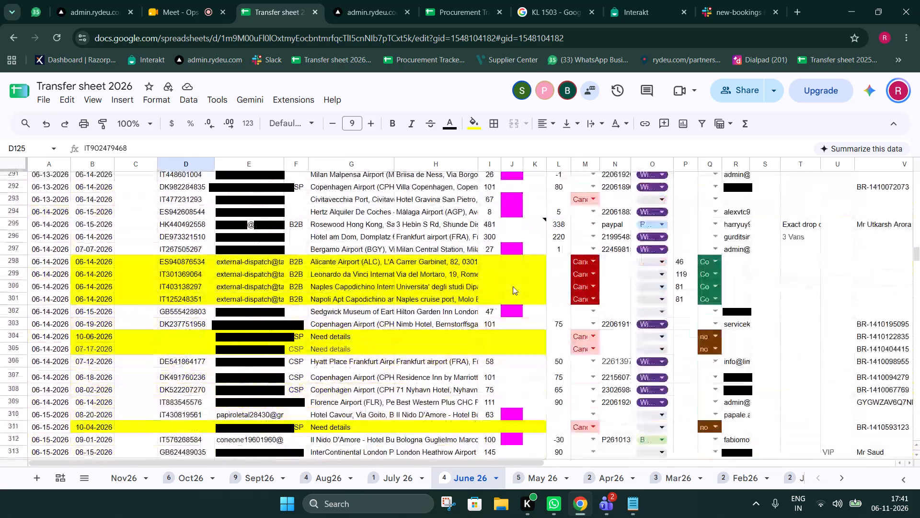
scroll(513, 286, "down", 8)
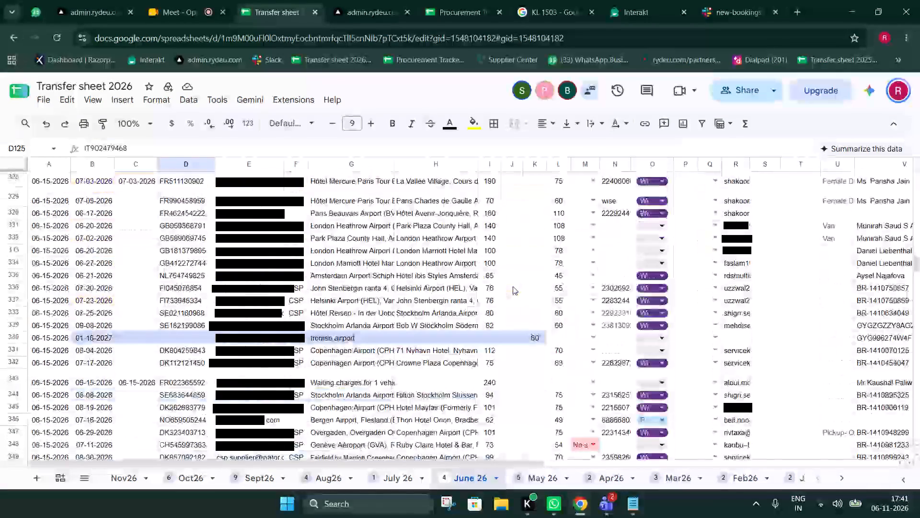
scroll(513, 286, "down", 2)
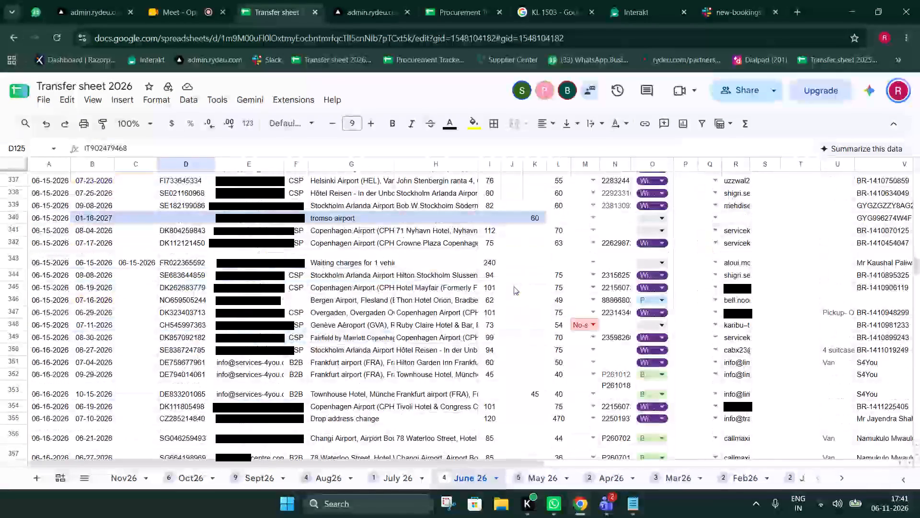
scroll(514, 286, "down", 4)
scroll(514, 286, "up", 1)
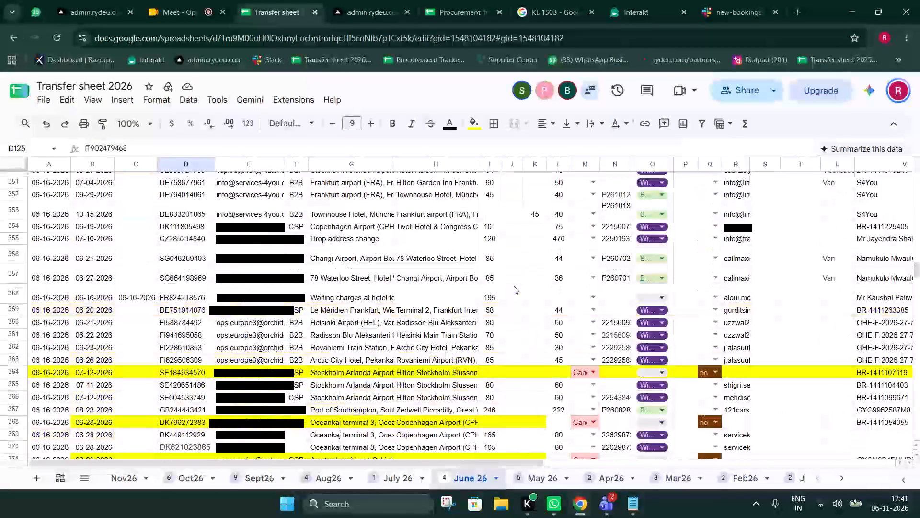
scroll(514, 286, "down", 1)
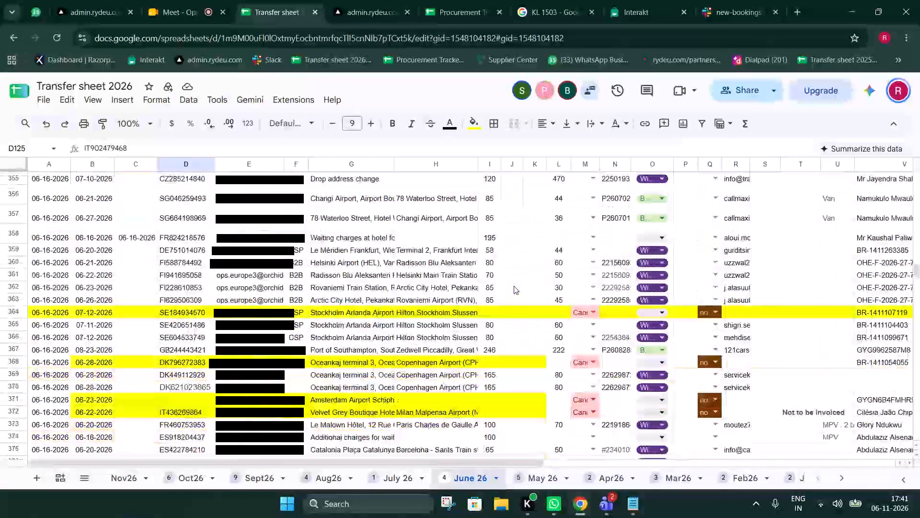
scroll(514, 286, "down", 4)
scroll(514, 286, "up", 4)
scroll(514, 286, "down", 3)
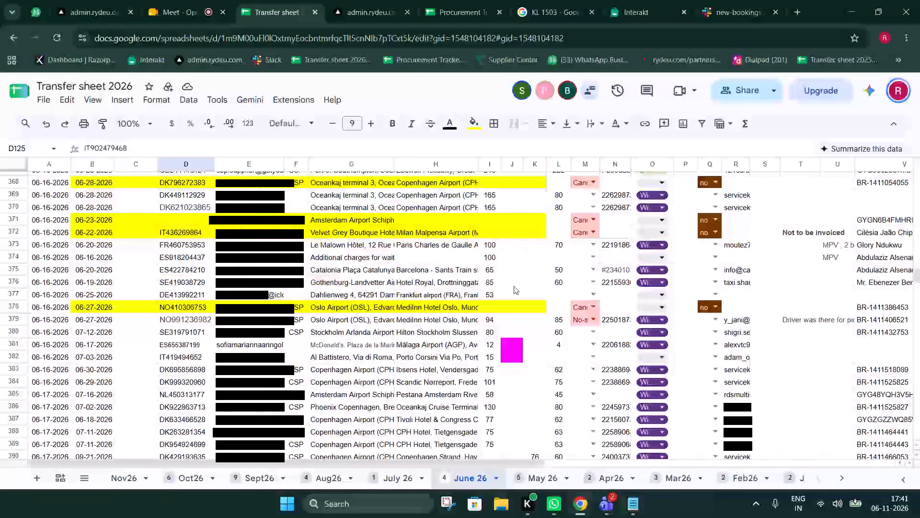
scroll(514, 286, "down", 7)
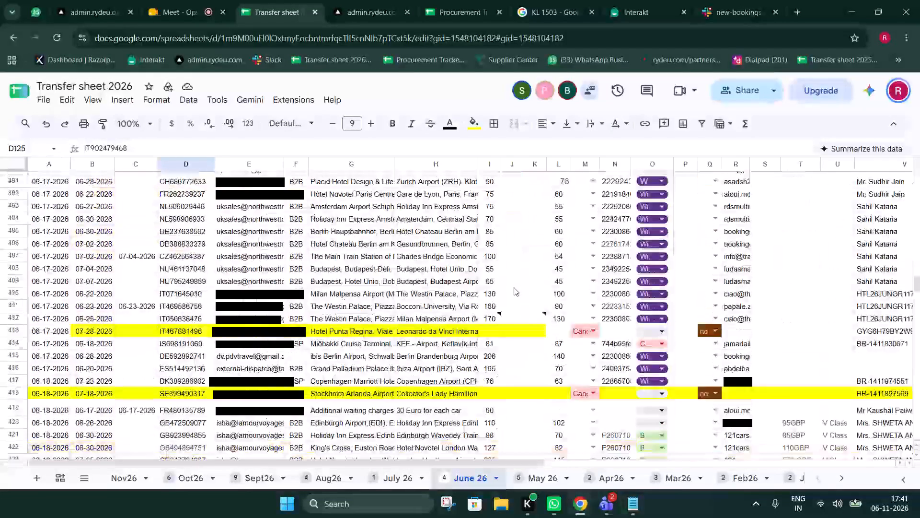
scroll(514, 287, "down", 7)
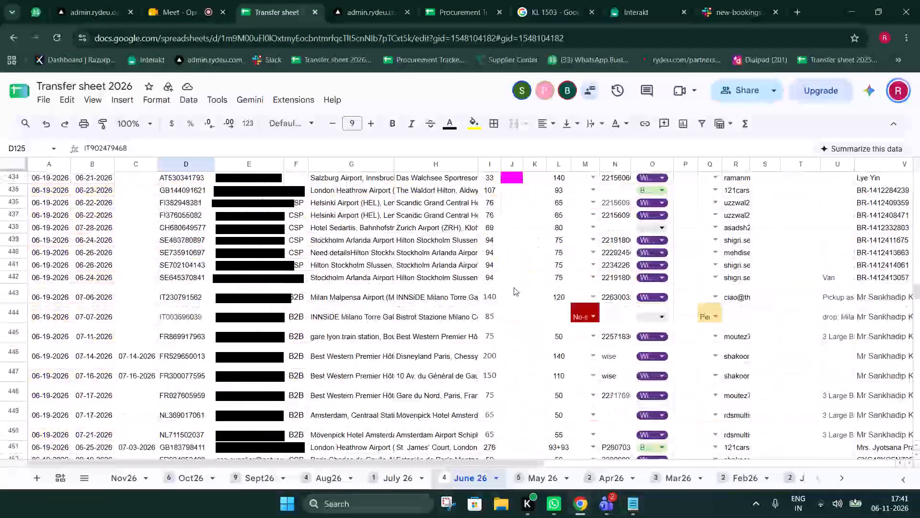
scroll(514, 287, "down", 9)
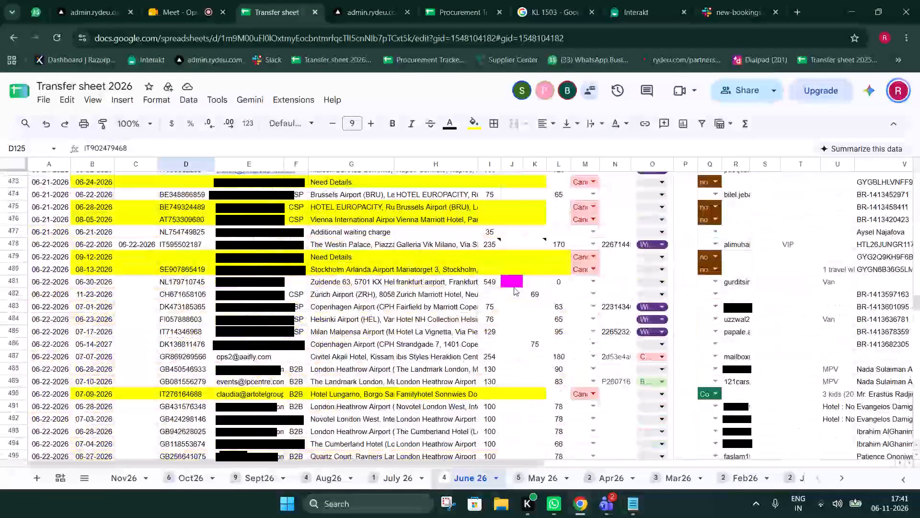
scroll(514, 287, "down", 8)
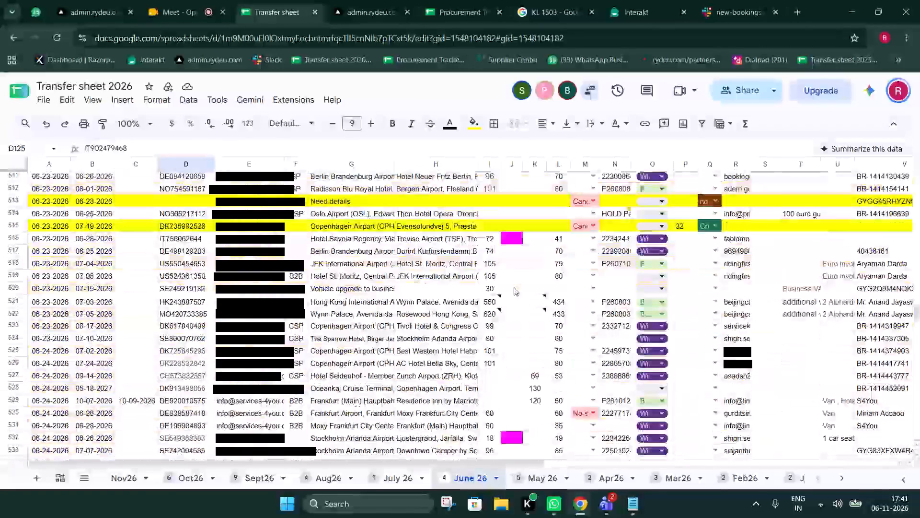
scroll(514, 287, "down", 9)
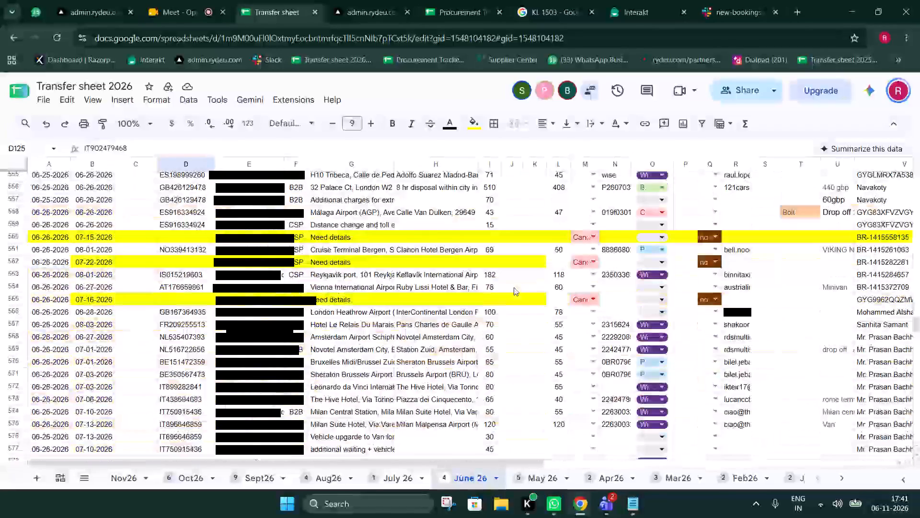
scroll(514, 287, "down", 8)
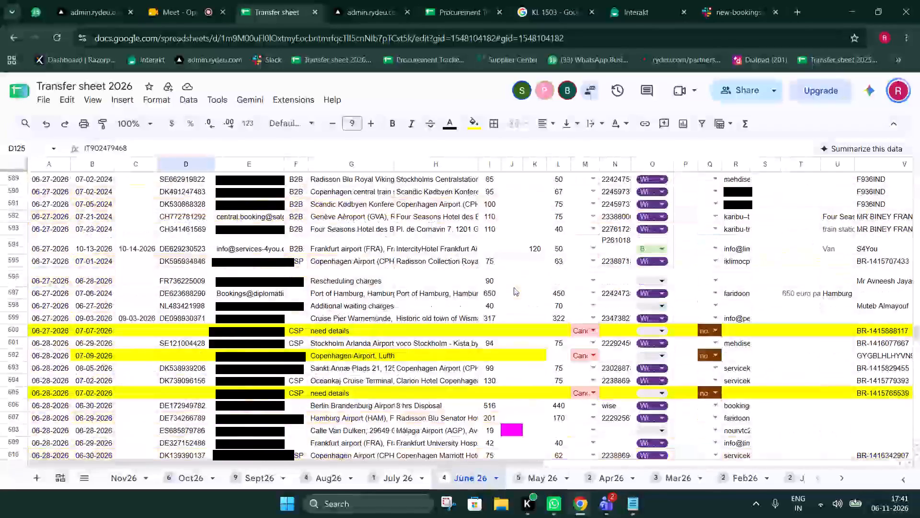
scroll(514, 287, "down", 7)
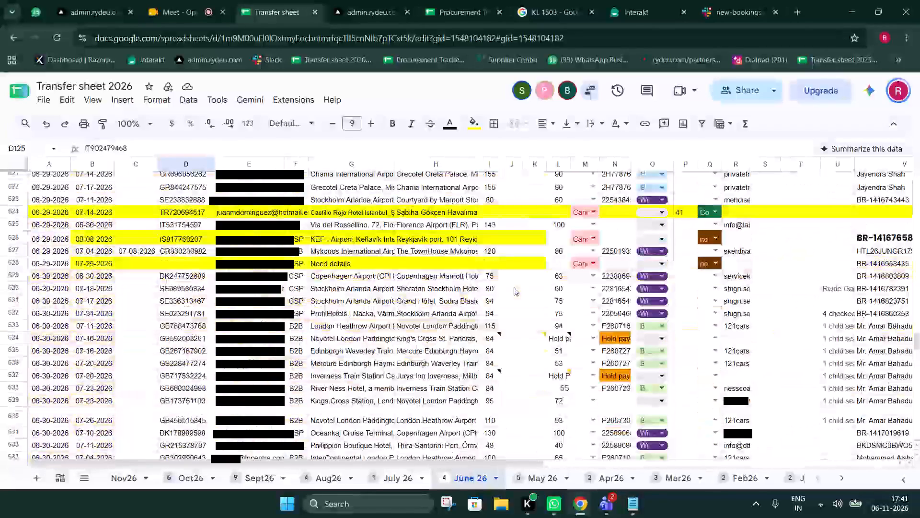
scroll(514, 287, "down", 4)
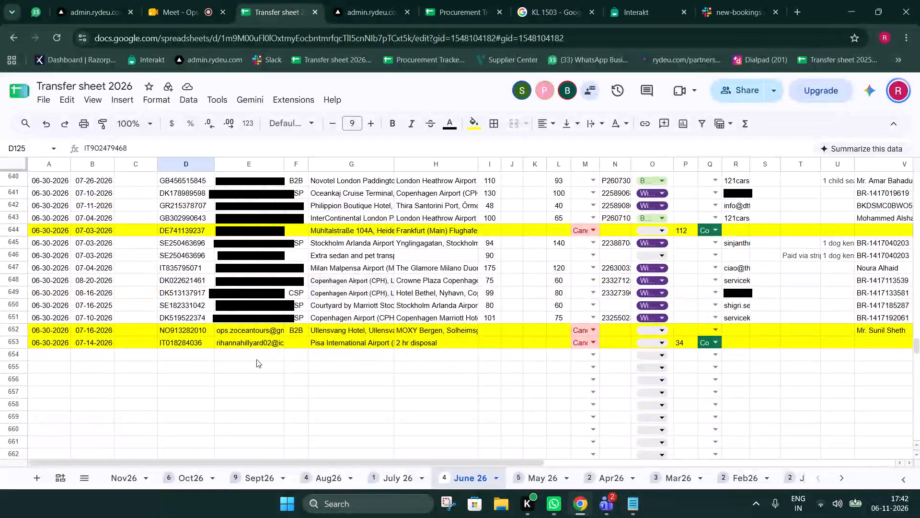
left_click(184, 356)
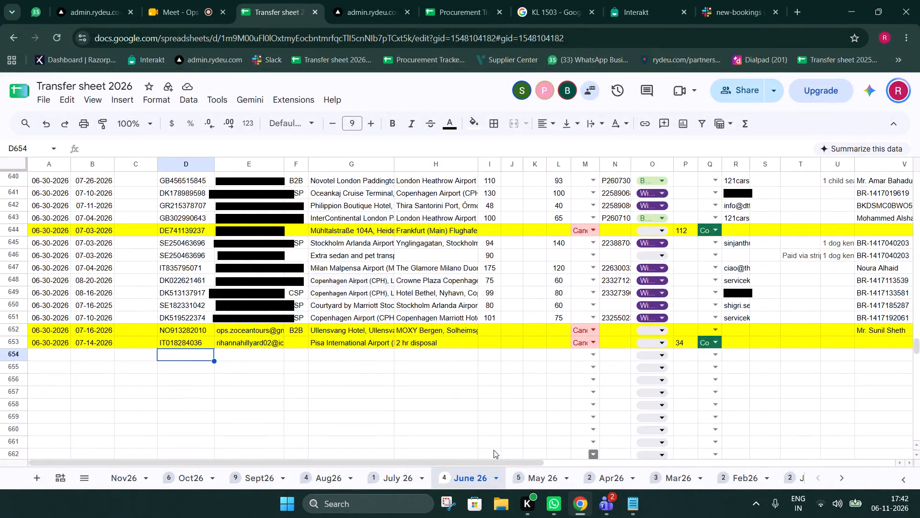
Examine the July 26 transfer sheet from its first rows down to about row 536, checking the amount, status and refund entries.
left_click(402, 472)
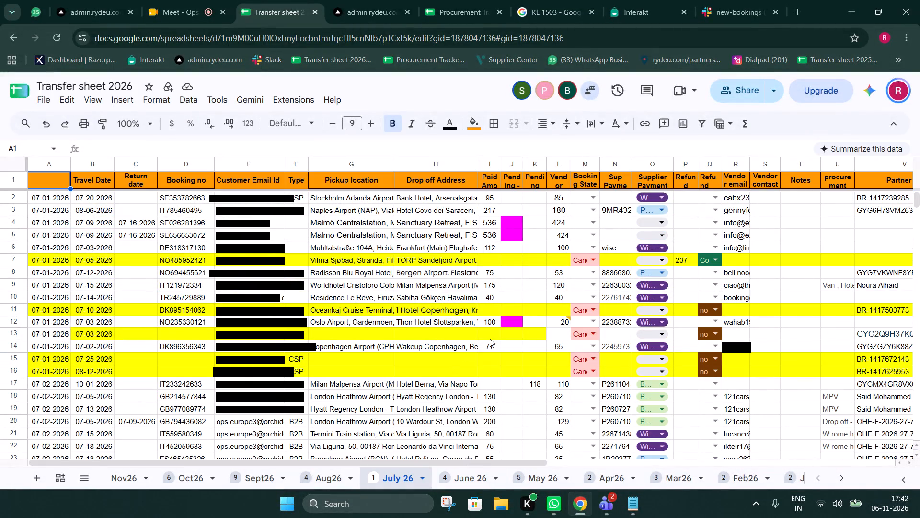
scroll(493, 336, "down", 16)
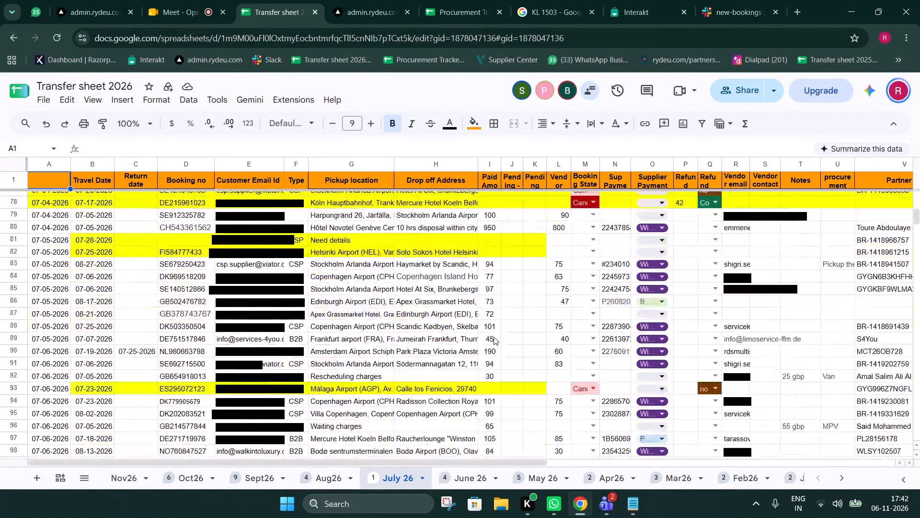
scroll(494, 337, "down", 3)
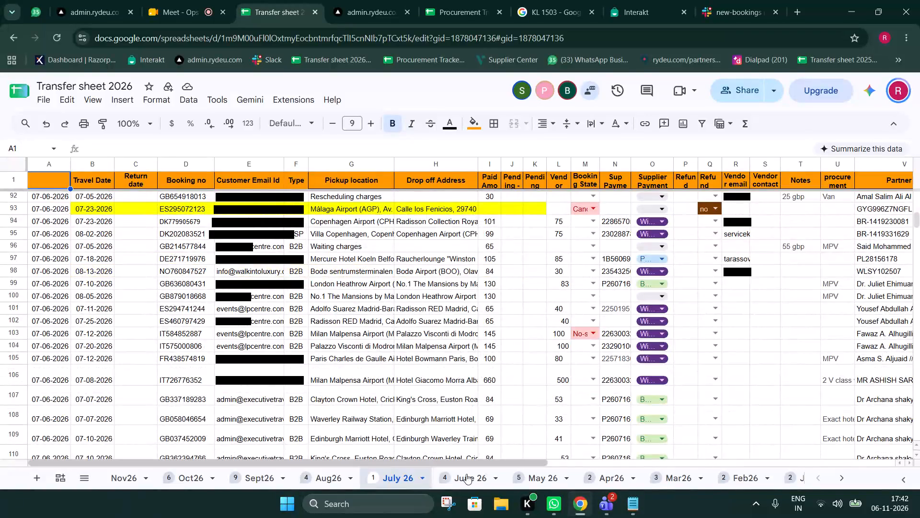
left_click(466, 474)
left_click(390, 477)
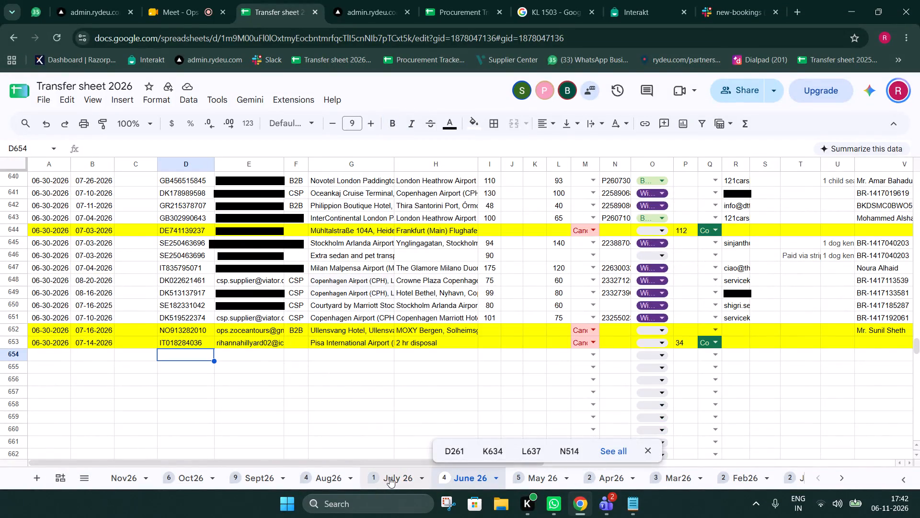
scroll(503, 341, "down", 15)
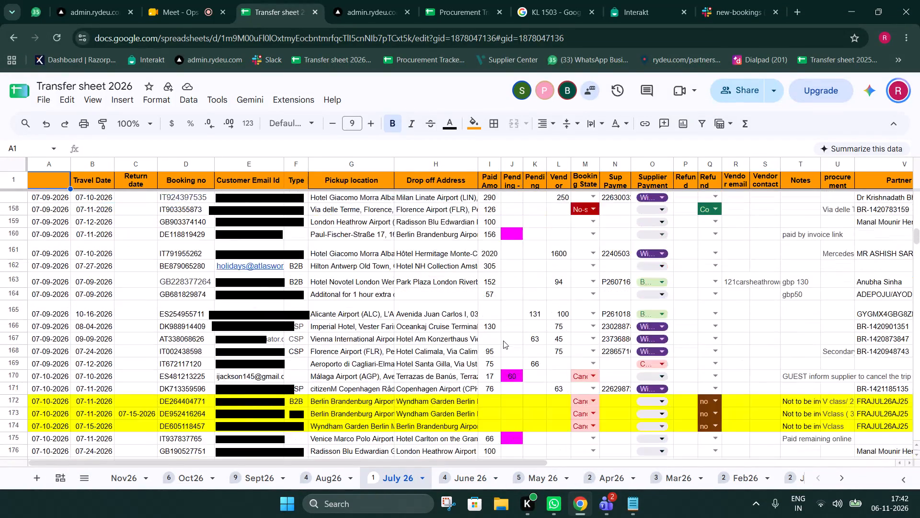
scroll(503, 341, "down", 16)
scroll(506, 338, "down", 20)
scroll(506, 338, "down", 7)
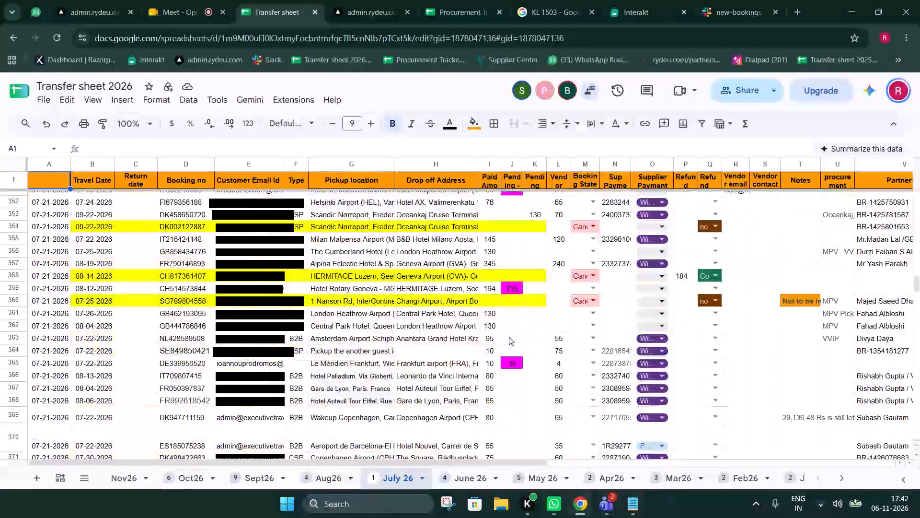
scroll(509, 337, "down", 9)
scroll(510, 334, "down", 19)
scroll(512, 329, "down", 14)
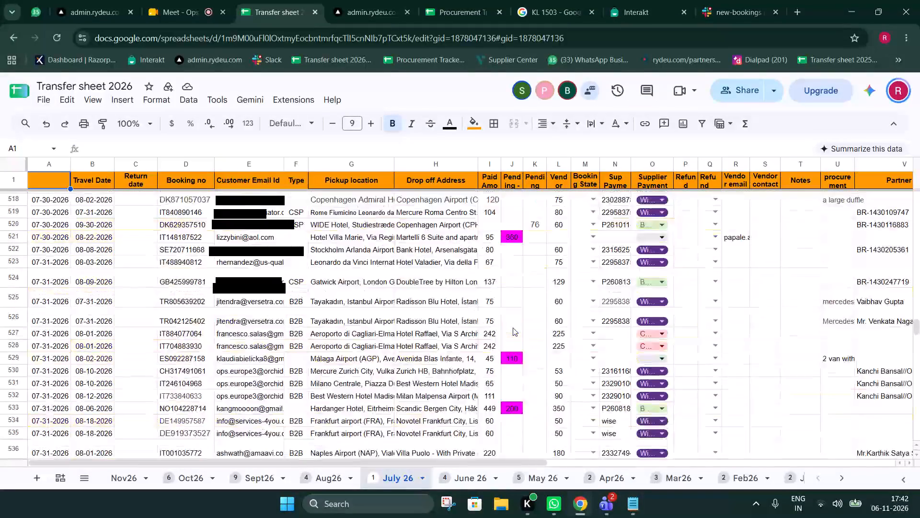
Check the last entries of the July 26 sheet, and examine the Aug26 sheet through its final entries at row 467.
scroll(513, 328, "down", 4)
scroll(513, 326, "up", 3)
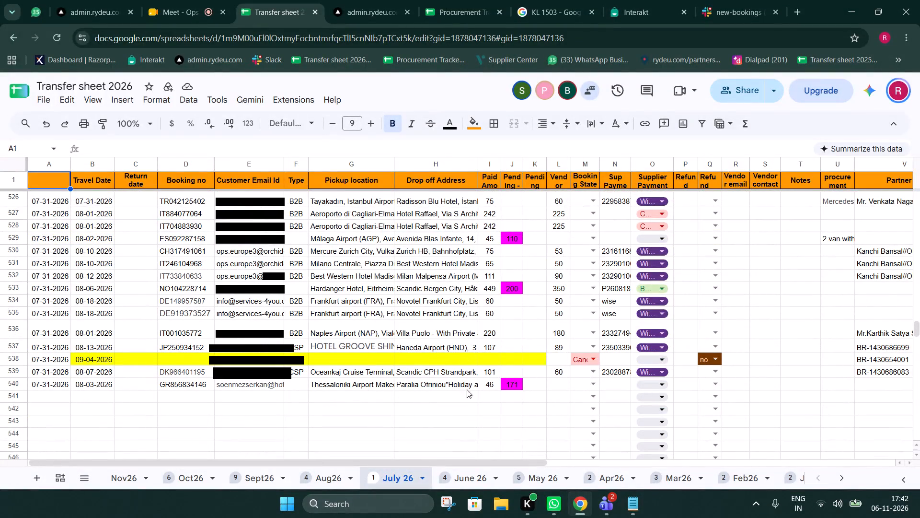
left_click(335, 477)
scroll(504, 352, "down", 6)
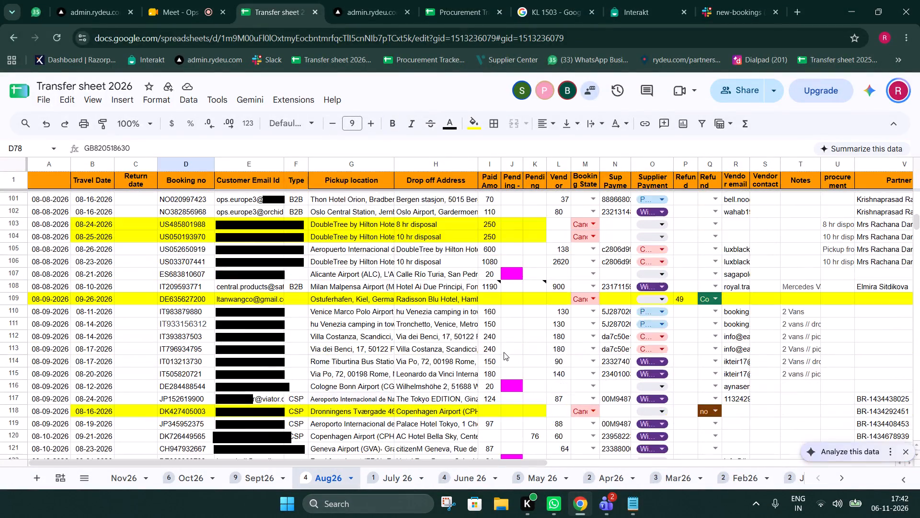
scroll(481, 324, "down", 16)
scroll(485, 321, "down", 17)
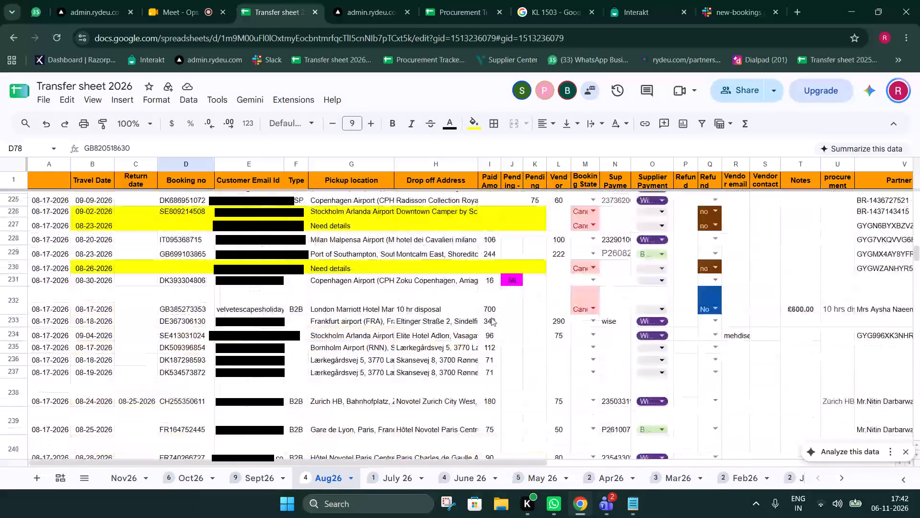
scroll(495, 316, "down", 8)
scroll(501, 310, "down", 15)
scroll(503, 310, "down", 10)
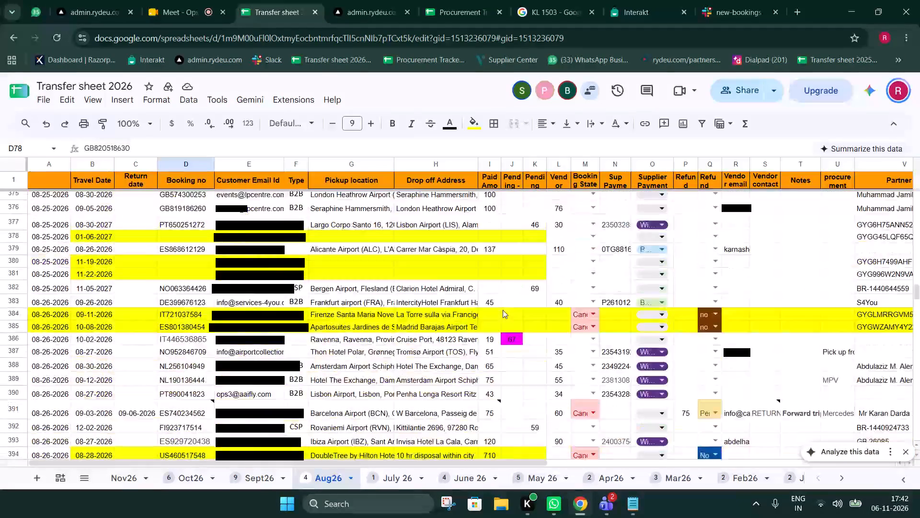
scroll(503, 310, "down", 19)
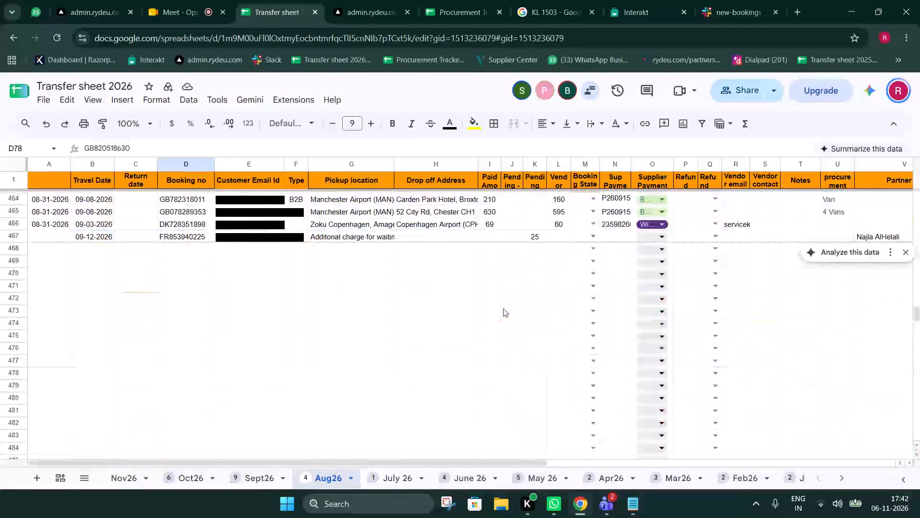
Examine the Sept26 transfer sheet from its first rows past row 488 for missing or inconsistent amount, status and refund entries.
left_click(273, 478)
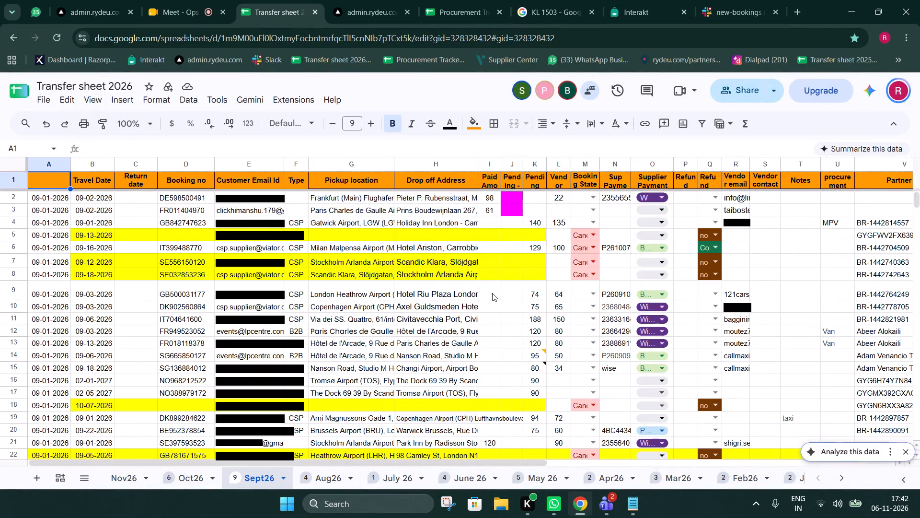
scroll(492, 293, "up", 4)
scroll(494, 292, "down", 4)
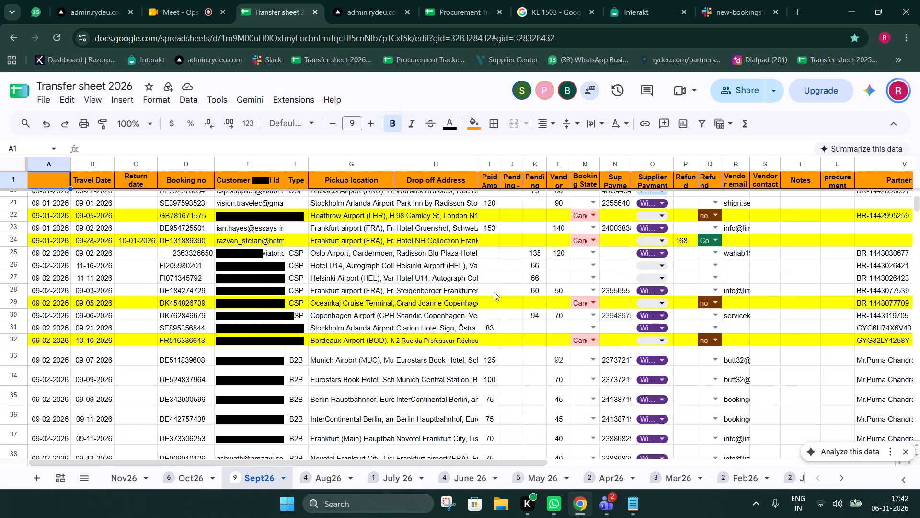
scroll(494, 292, "down", 18)
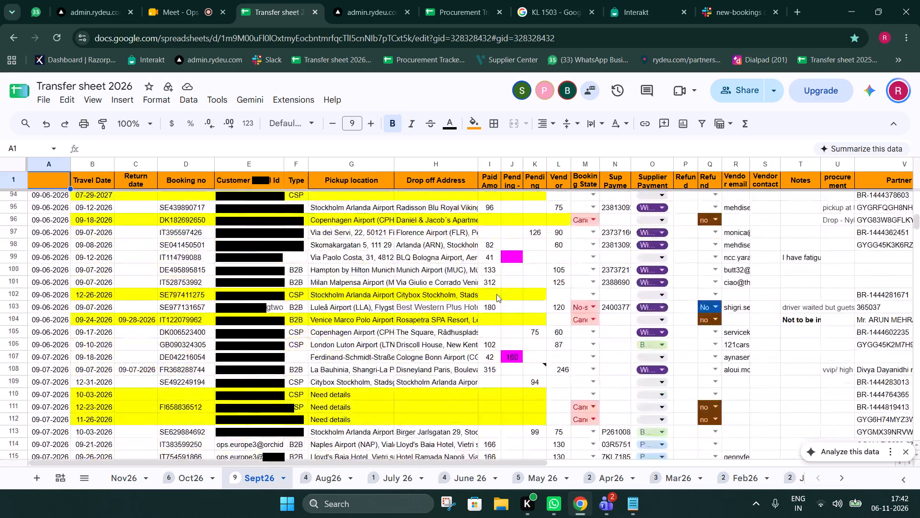
scroll(496, 294, "down", 19)
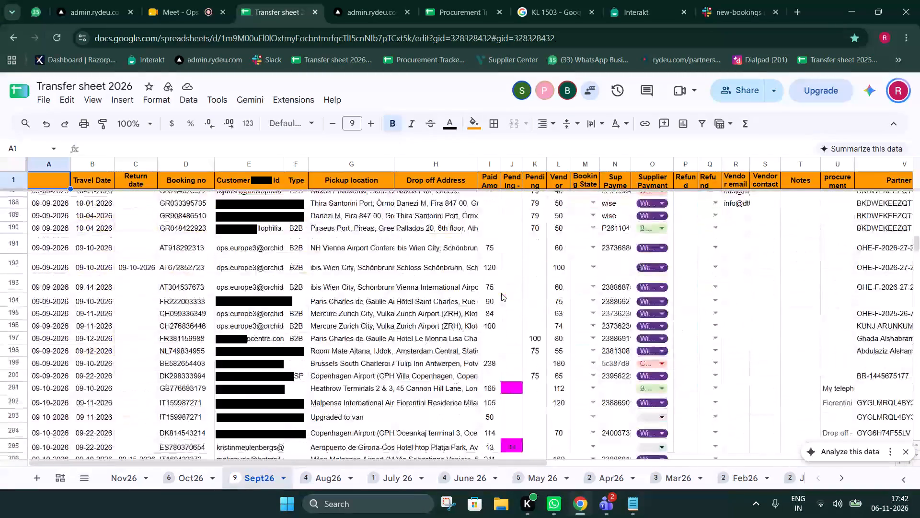
scroll(501, 293, "down", 14)
scroll(503, 294, "down", 8)
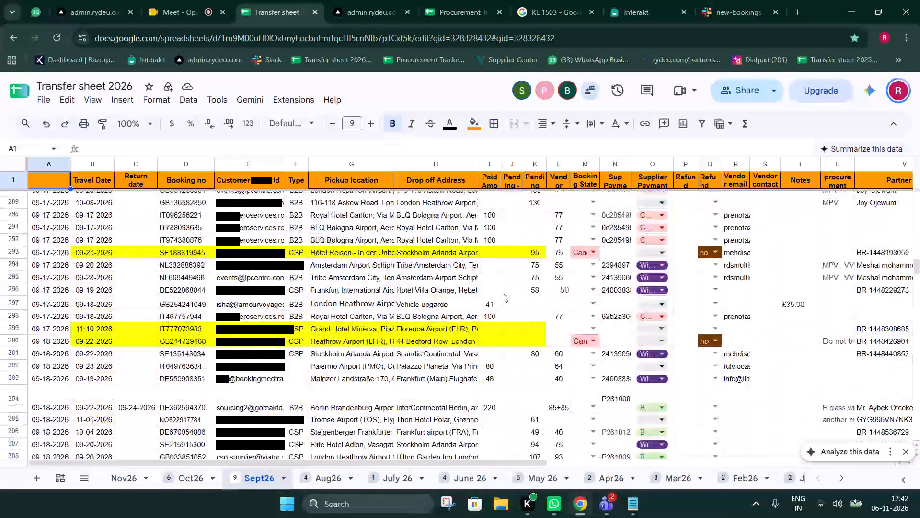
scroll(504, 294, "down", 19)
scroll(505, 294, "down", 5)
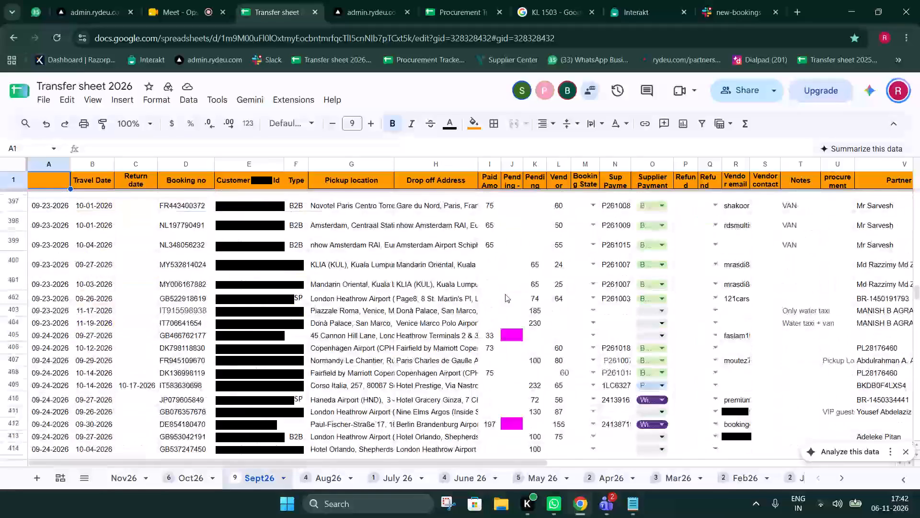
scroll(506, 294, "down", 17)
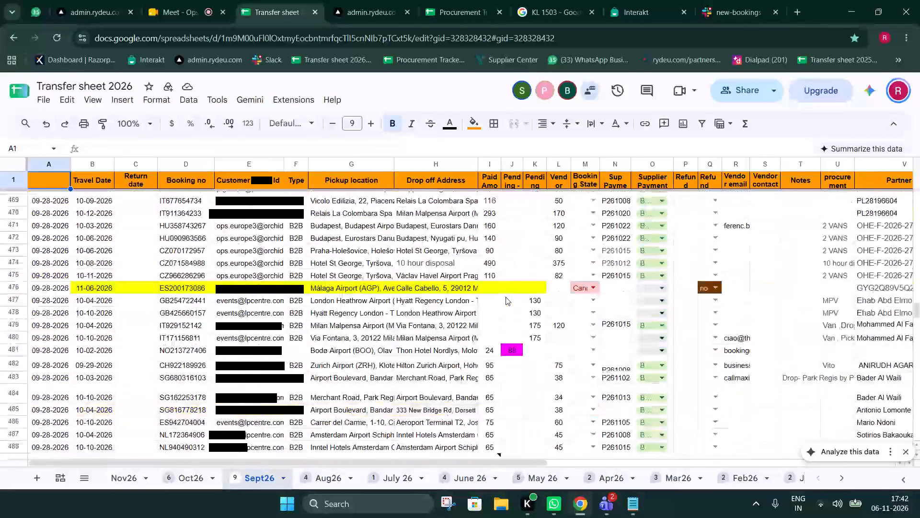
scroll(506, 297, "down", 14)
scroll(506, 298, "up", 5)
Examine the Oct26 transfer sheet's early bookings, from row 2 to about row 43, for missing or inconsistent entries.
left_click(204, 475)
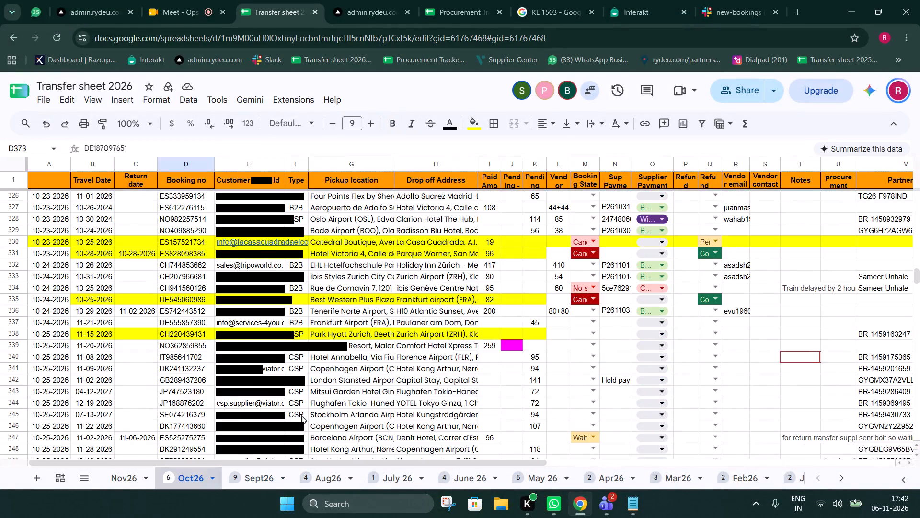
scroll(488, 290, "up", 4)
scroll(489, 290, "up", 20)
scroll(489, 290, "up", 1)
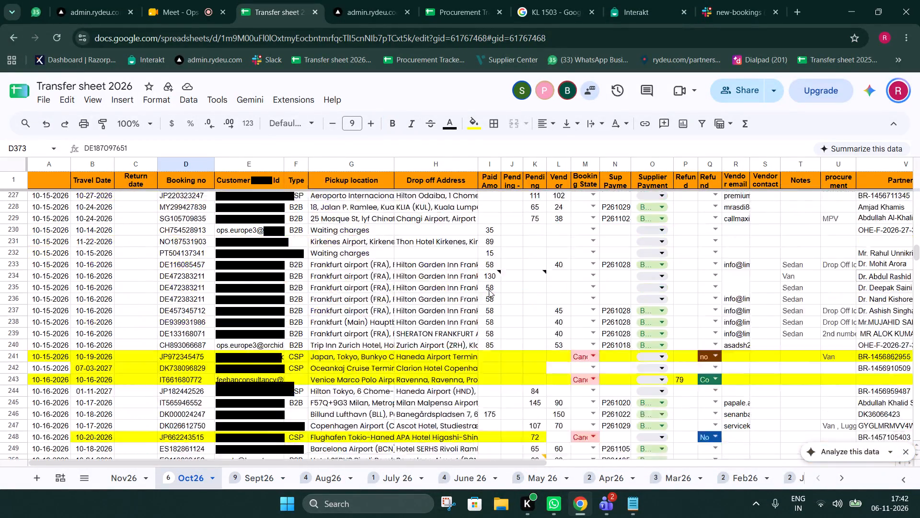
scroll(489, 290, "up", 20)
scroll(488, 290, "up", 20)
scroll(488, 290, "up", 3)
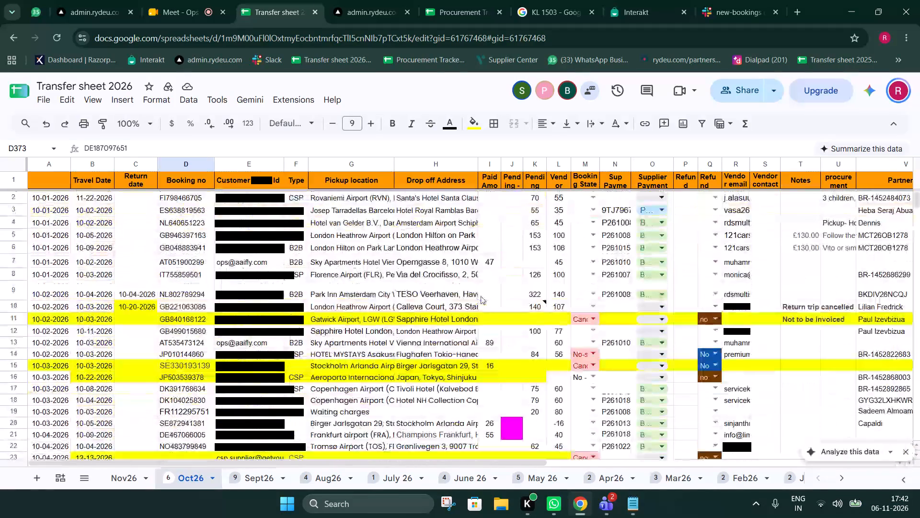
scroll(481, 296, "up", 6)
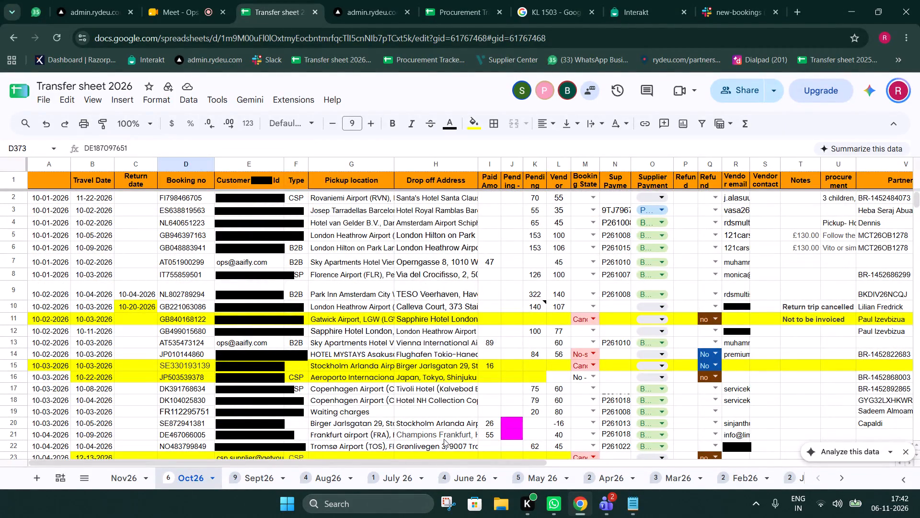
left_click_drag(456, 461, 397, 432)
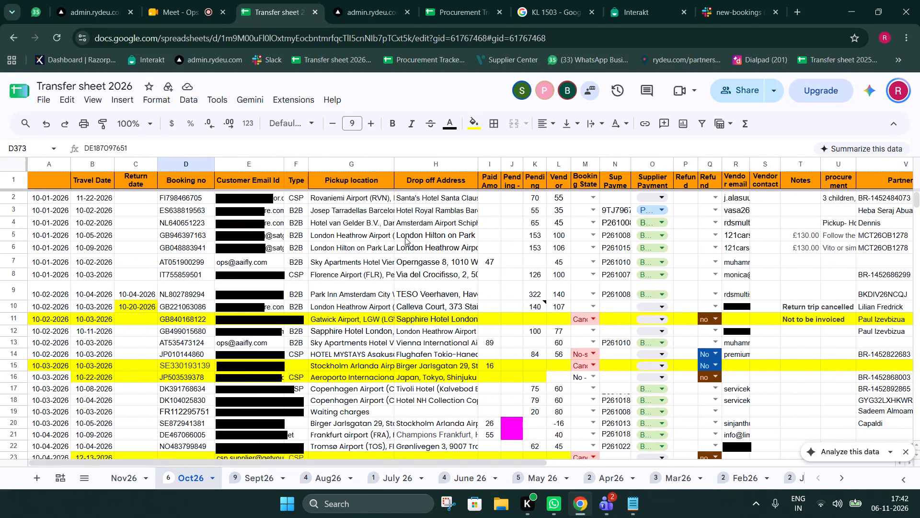
scroll(405, 237, "down", 1)
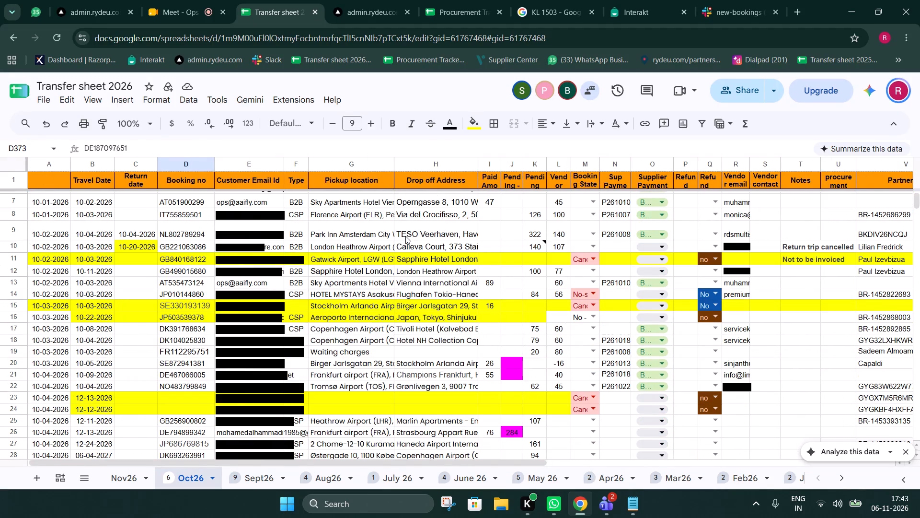
scroll(405, 236, "down", 3)
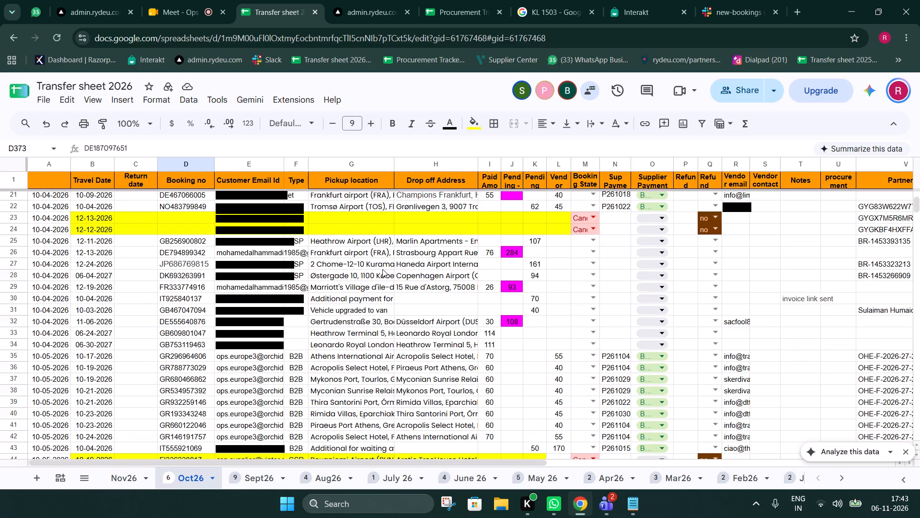
left_click(193, 323)
key("ctrl+c")
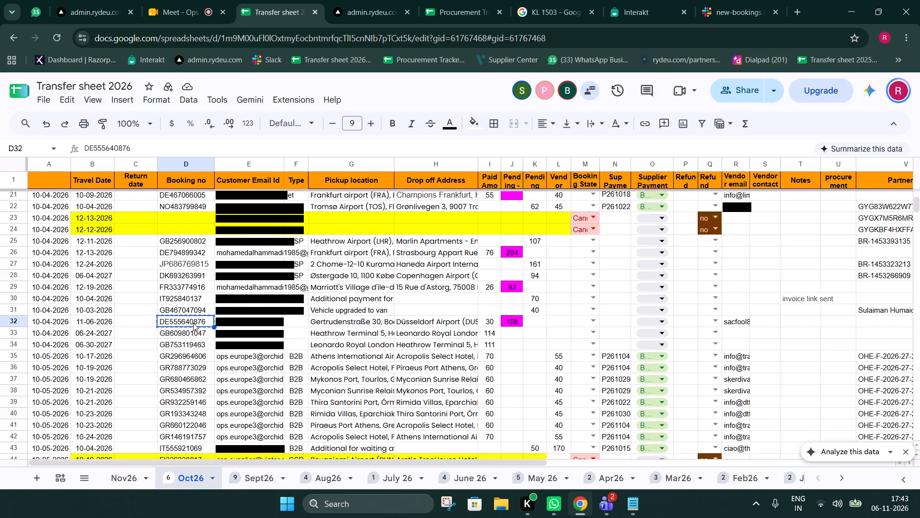
left_click(403, 0)
left_click(12, 240)
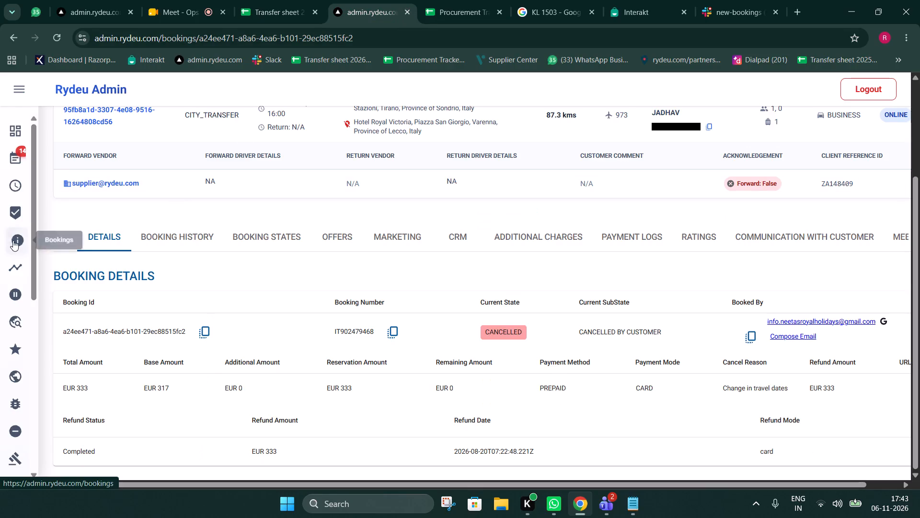
left_click(297, 0)
left_click(388, 0)
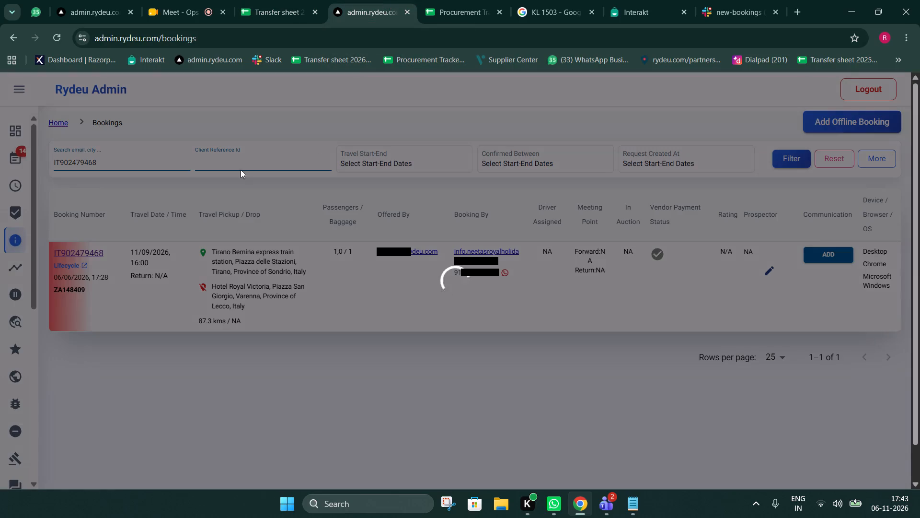
double_click(108, 160)
key("ctrl+v")
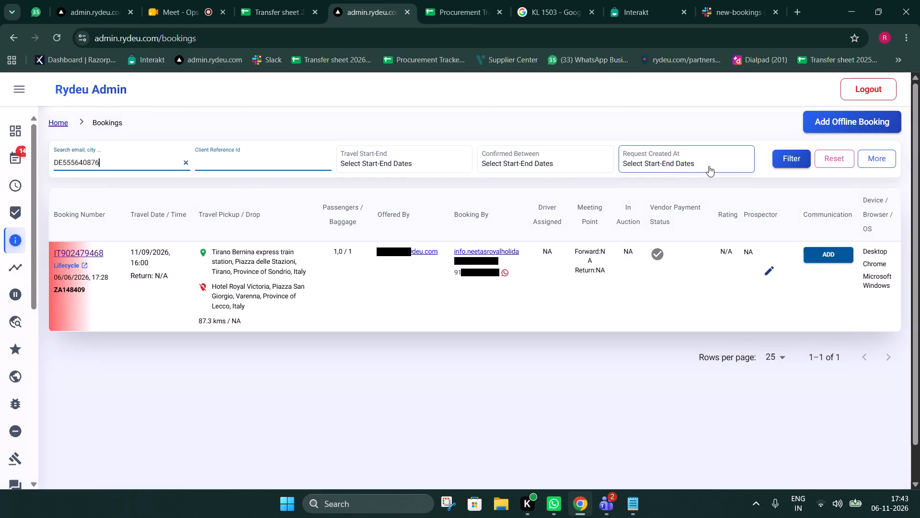
left_click_drag(776, 155, 770, 149)
left_click(783, 162)
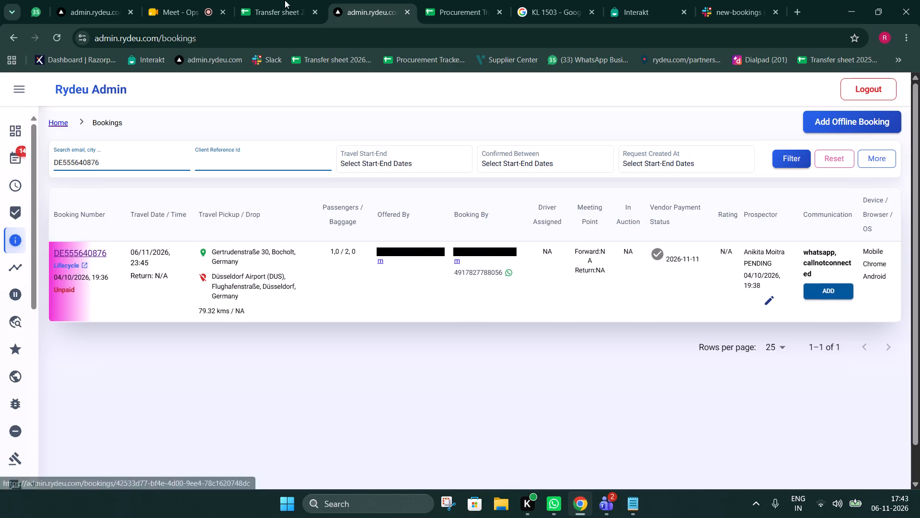
left_click(280, 0)
key("Escape")
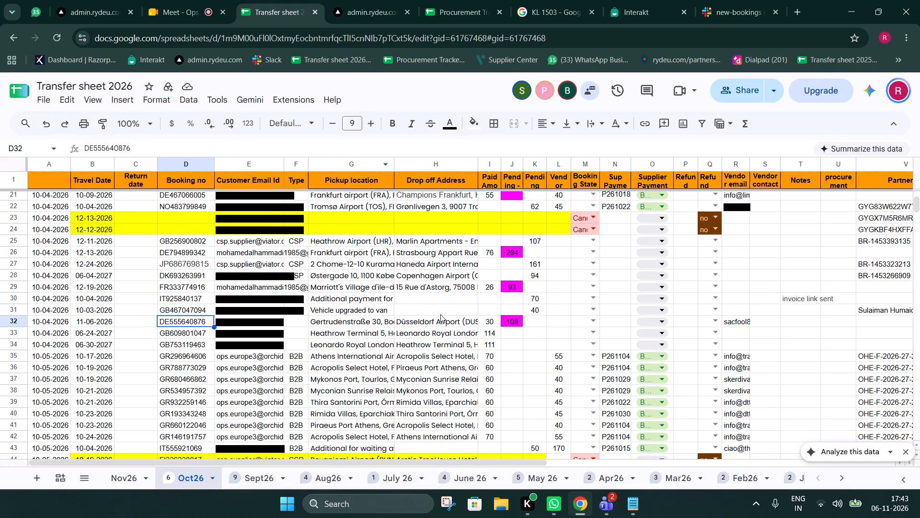
scroll(437, 303, "down", 1)
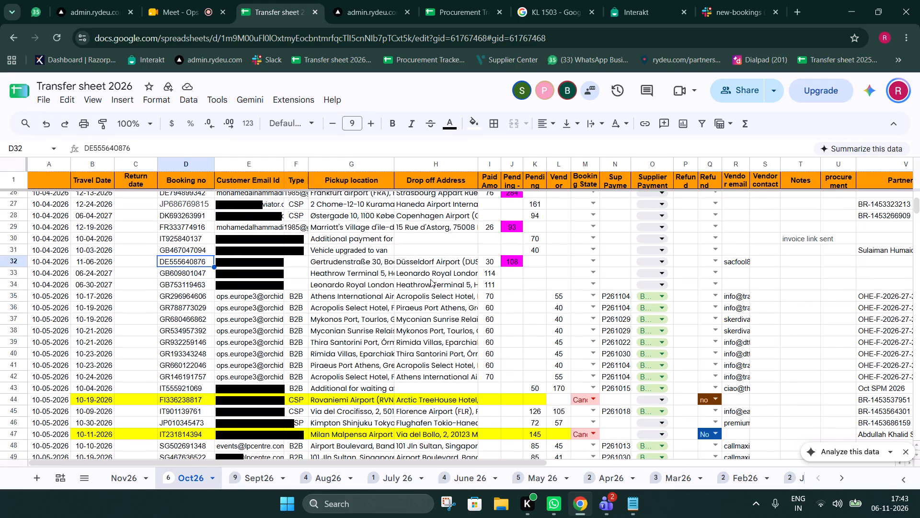
scroll(428, 283, "down", 3)
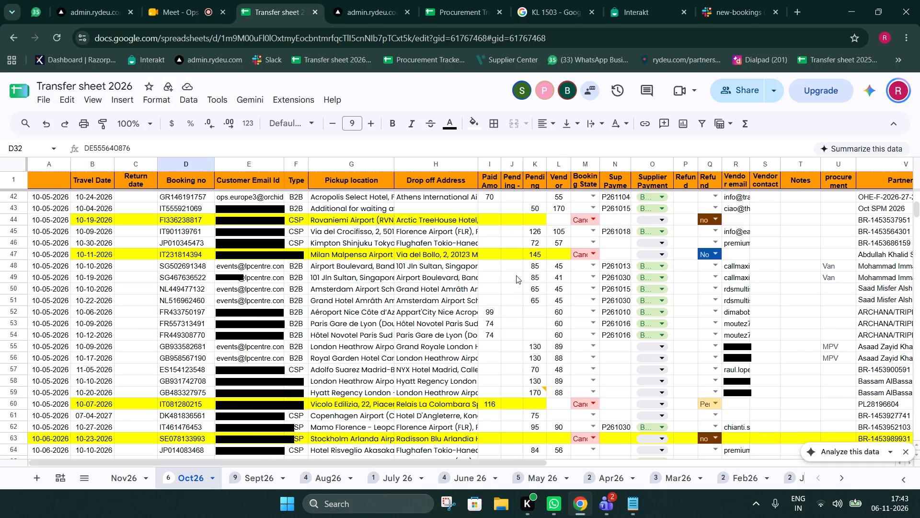
left_click_drag(503, 463, 408, 445)
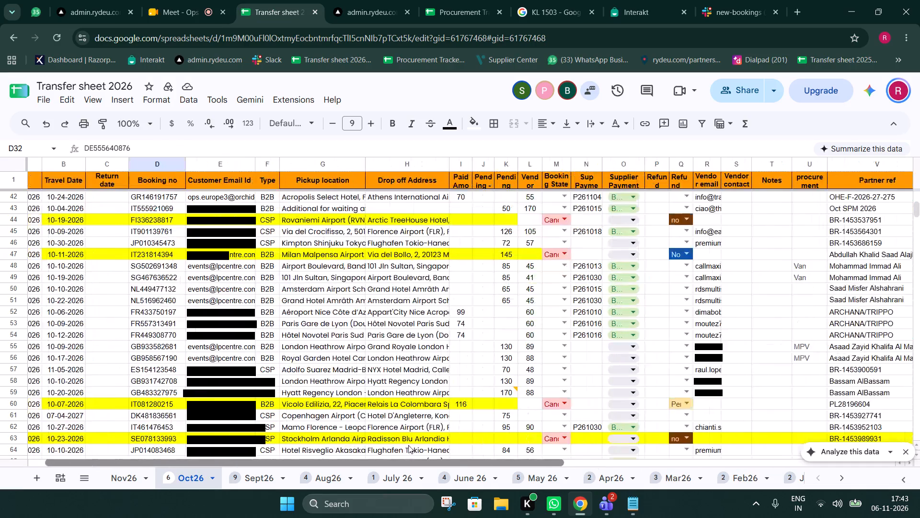
left_click_drag(408, 445, 405, 443)
scroll(443, 280, "down", 2)
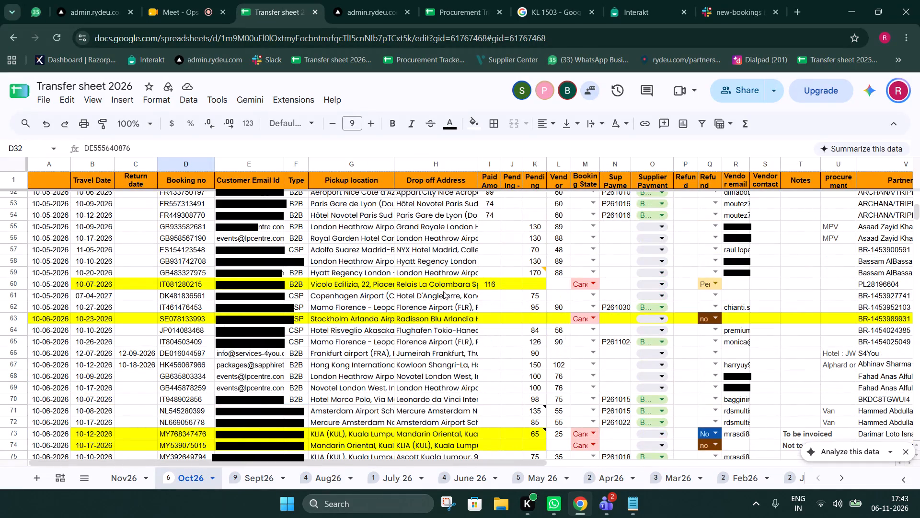
left_click(187, 282)
scroll(457, 267, "down", 1)
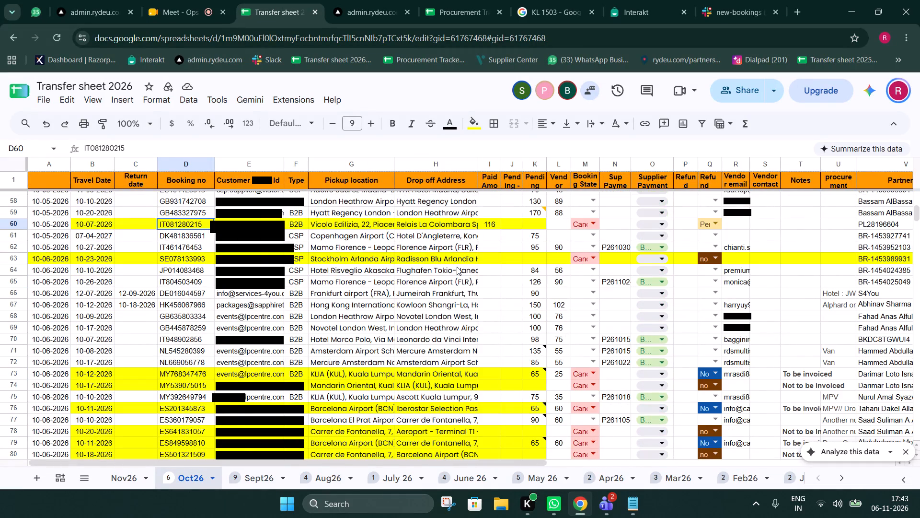
scroll(459, 263, "down", 3)
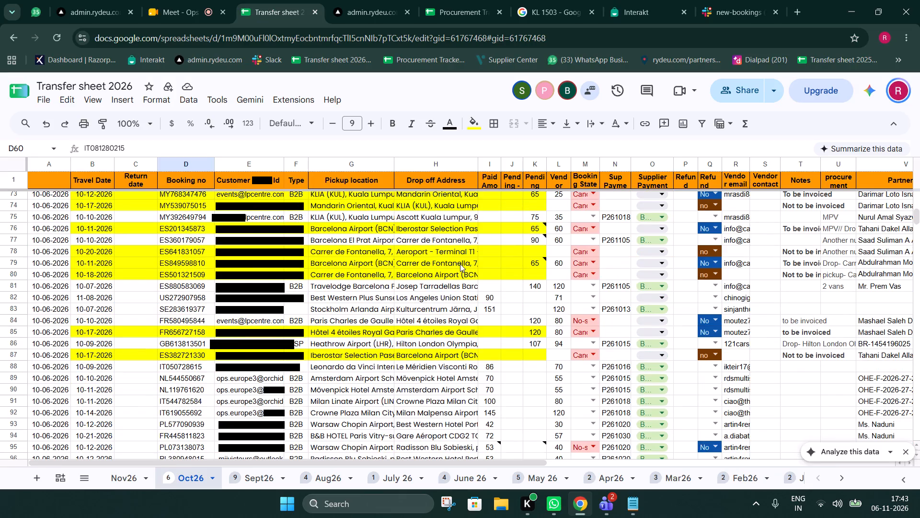
scroll(461, 263, "up", 1)
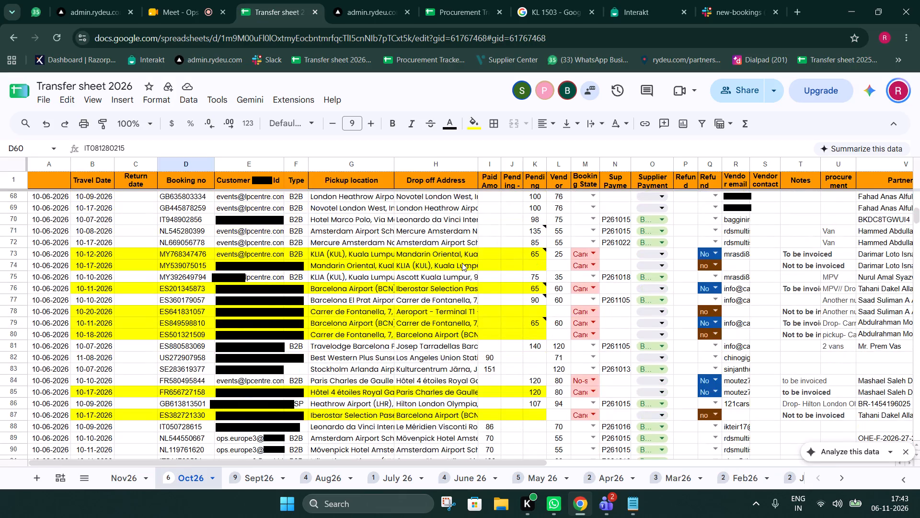
scroll(462, 263, "down", 3)
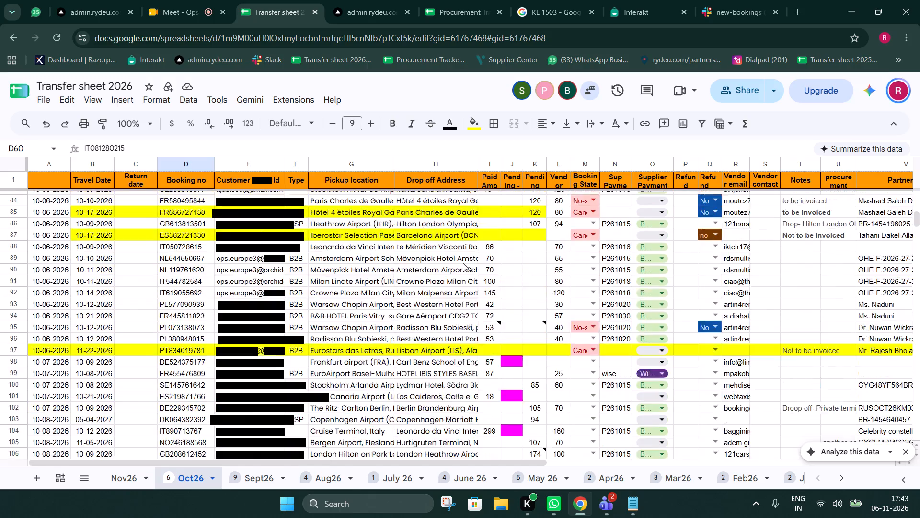
scroll(463, 263, "down", 2)
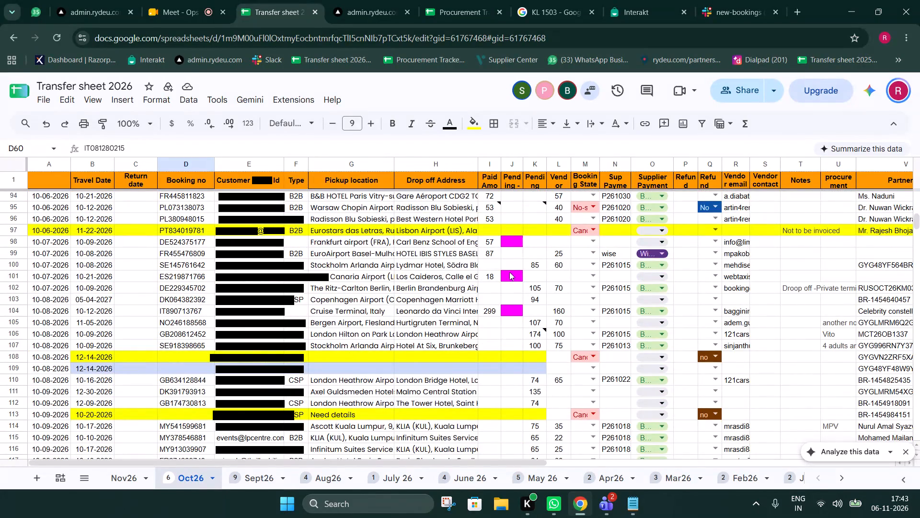
scroll(509, 272, "down", 7)
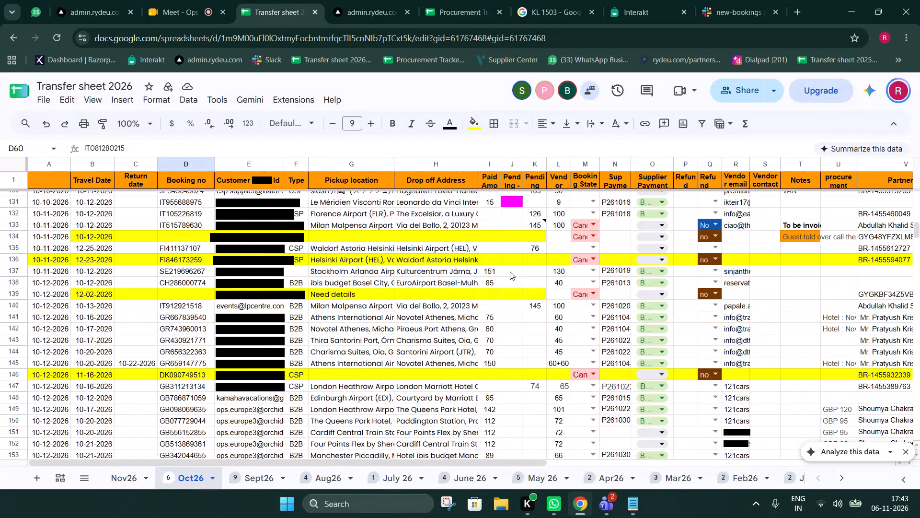
scroll(510, 271, "up", 2)
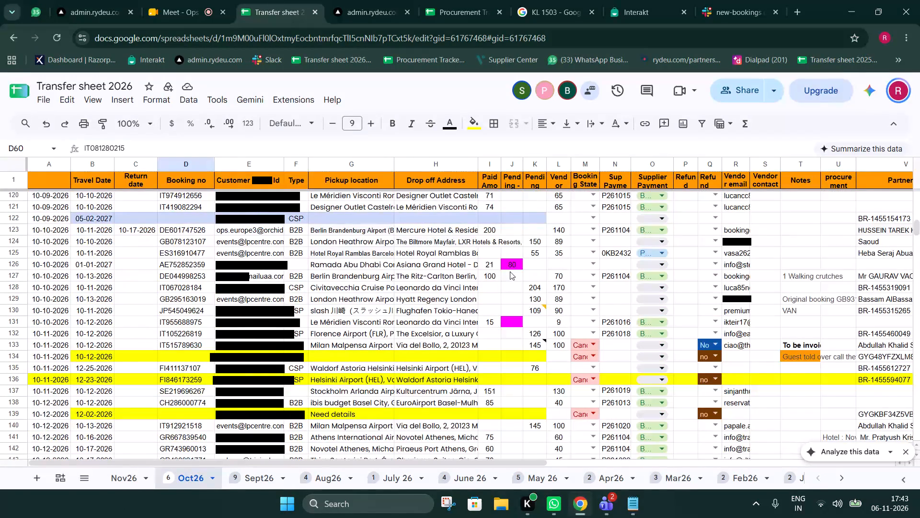
scroll(510, 271, "down", 5)
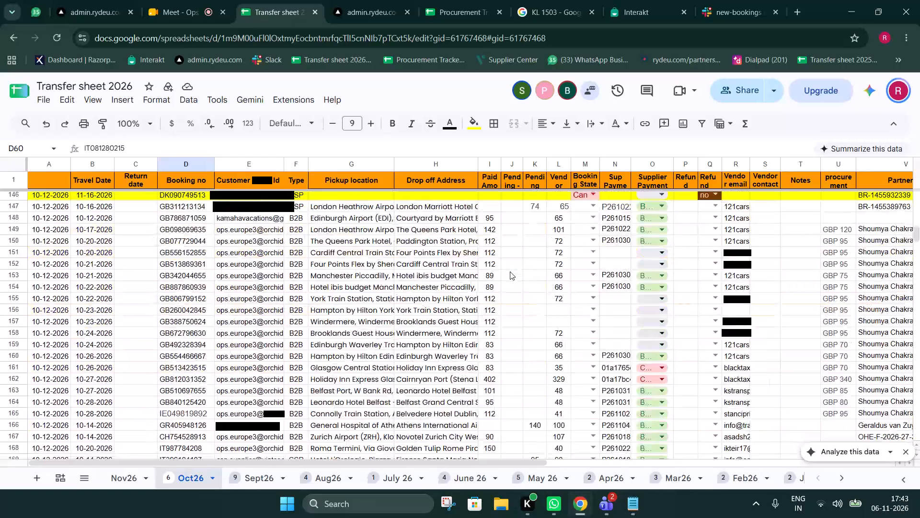
scroll(510, 271, "down", 4)
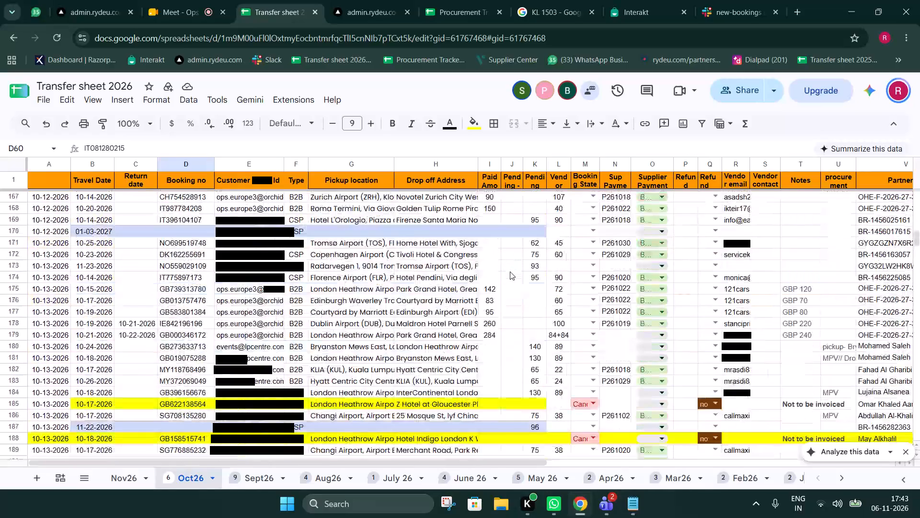
scroll(510, 271, "down", 3)
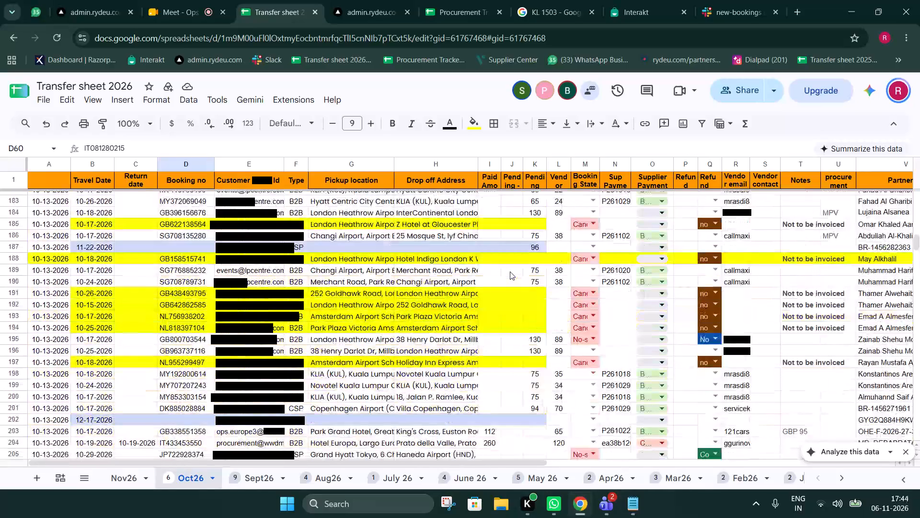
scroll(510, 271, "down", 5)
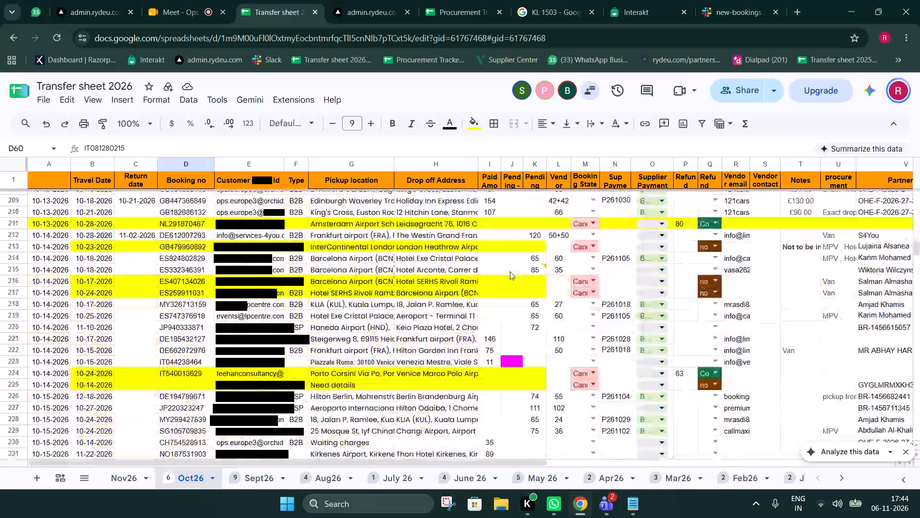
scroll(510, 271, "down", 5)
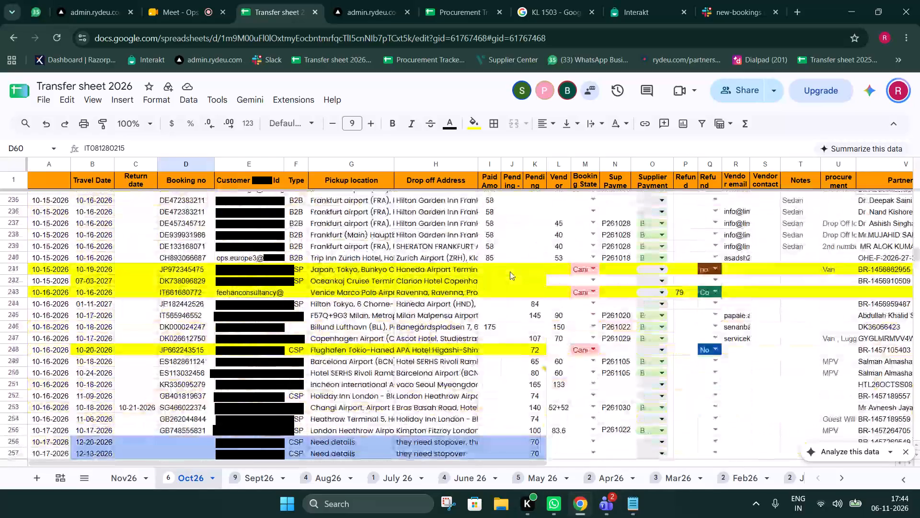
scroll(510, 271, "down", 2)
left_click(193, 230)
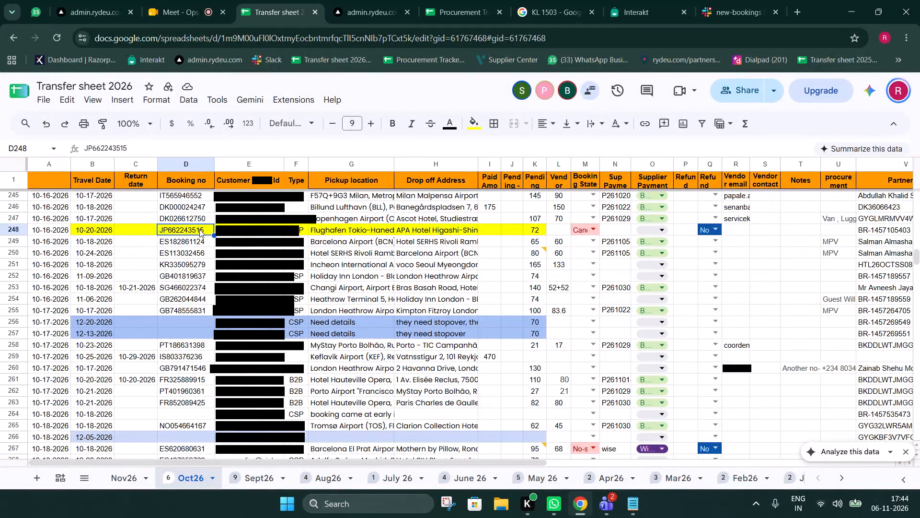
scroll(409, 291, "up", 1)
left_click_drag(438, 463, 326, 419)
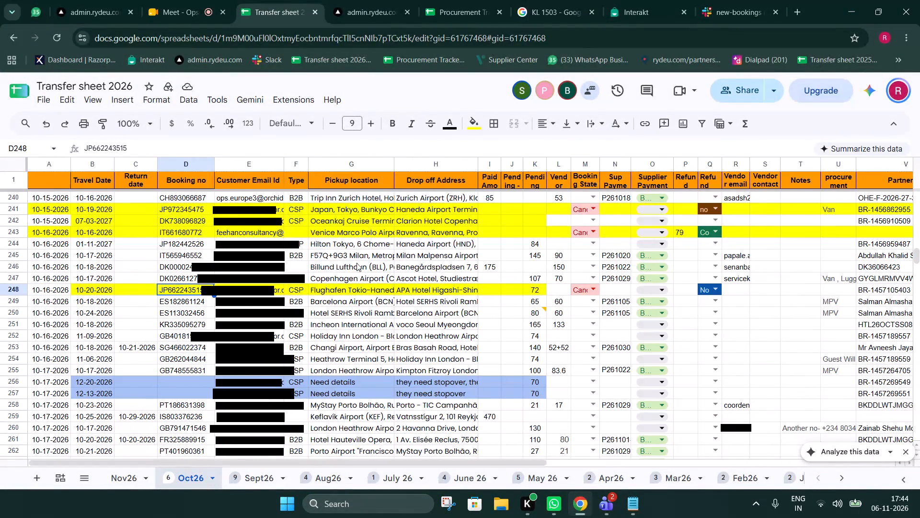
Examine the late Oct26 bookings to about row 408, recheck the entries from row 198, and return to the row 248 booking.
scroll(385, 263, "down", 11)
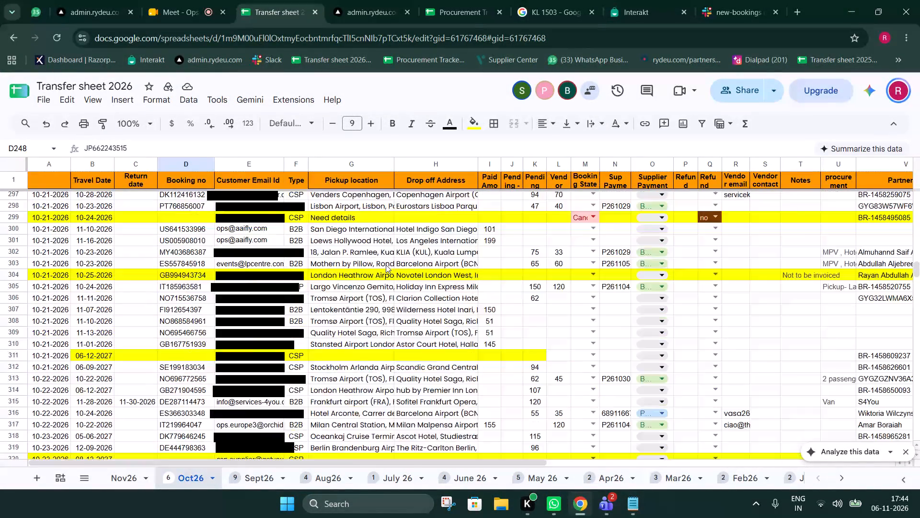
scroll(386, 265, "down", 17)
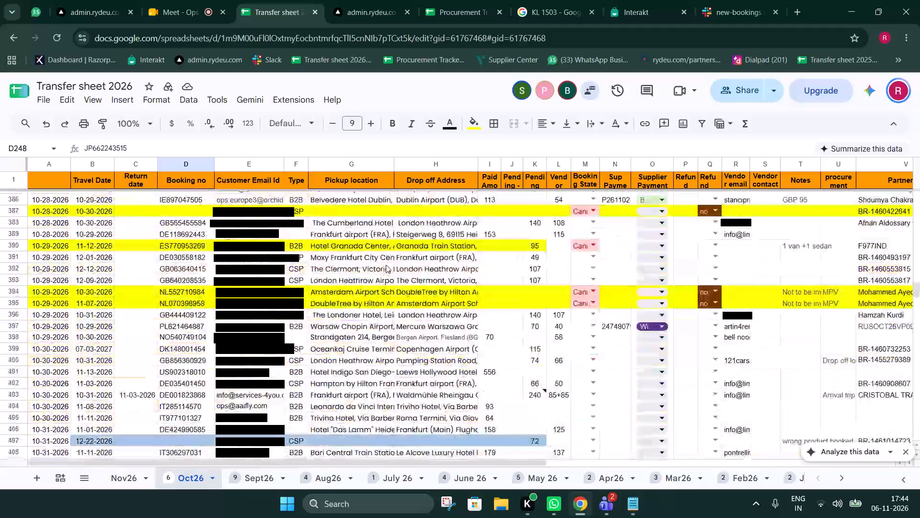
scroll(386, 265, "down", 5)
scroll(386, 265, "up", 20)
scroll(386, 265, "up", 3)
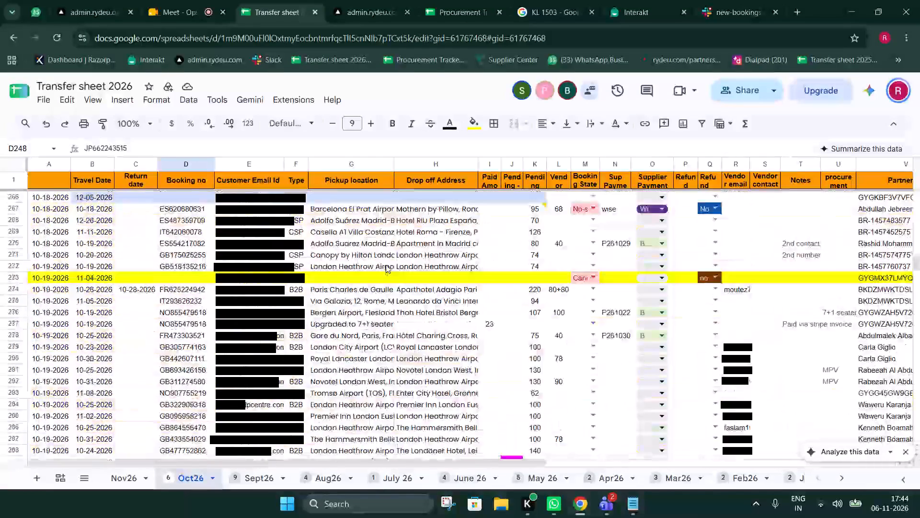
scroll(386, 265, "up", 18)
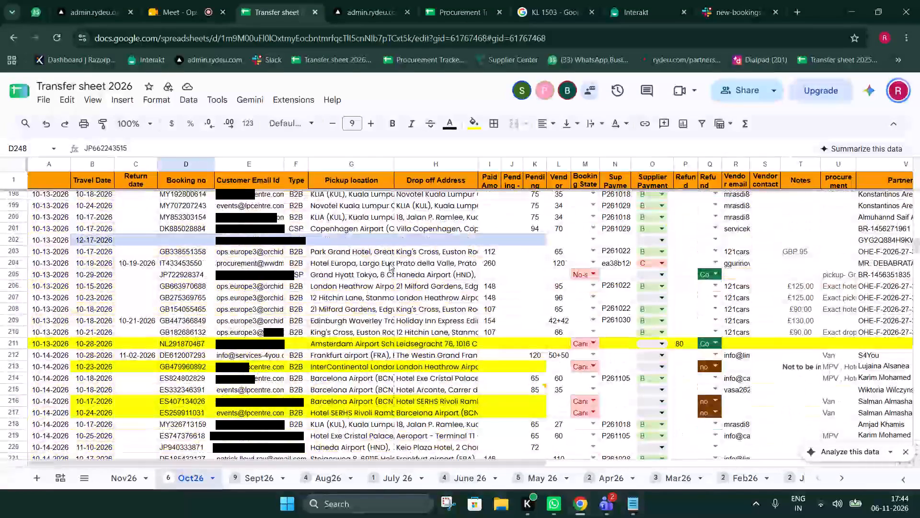
scroll(389, 263, "down", 5)
scroll(379, 220, "down", 3)
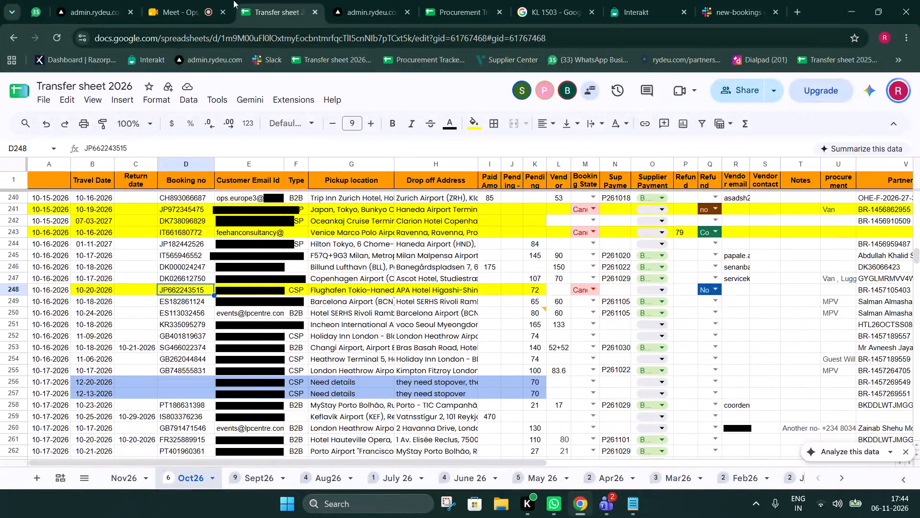